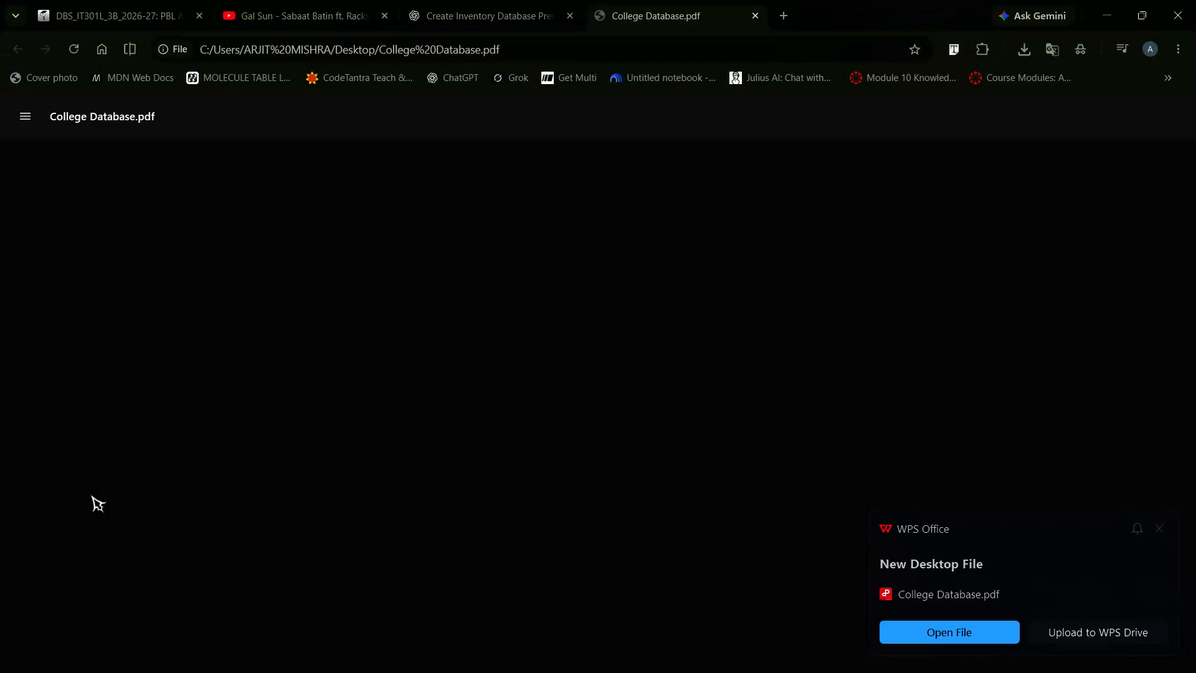
# Dismiss the WPS Office notification and look through College Database.pdf, from the cover page to the query outputs on page 6.
pyautogui.scroll(-1, 546, 437)
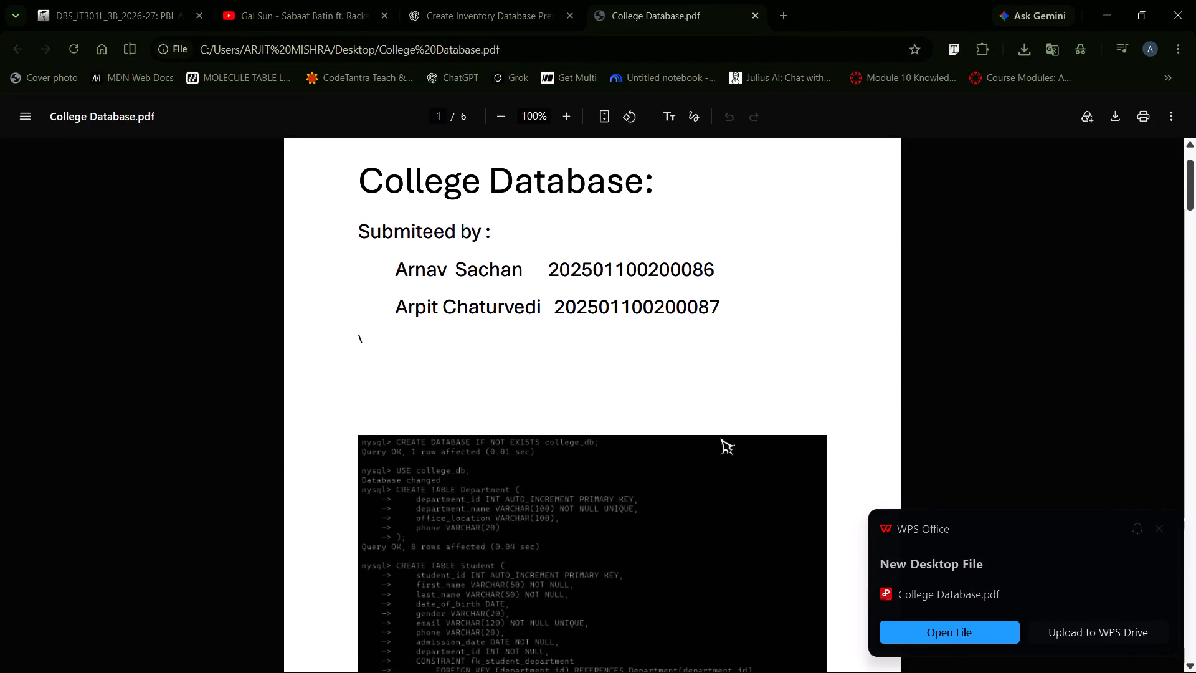
pyautogui.click(1161, 520)
pyautogui.scroll(-1, 915, 485)
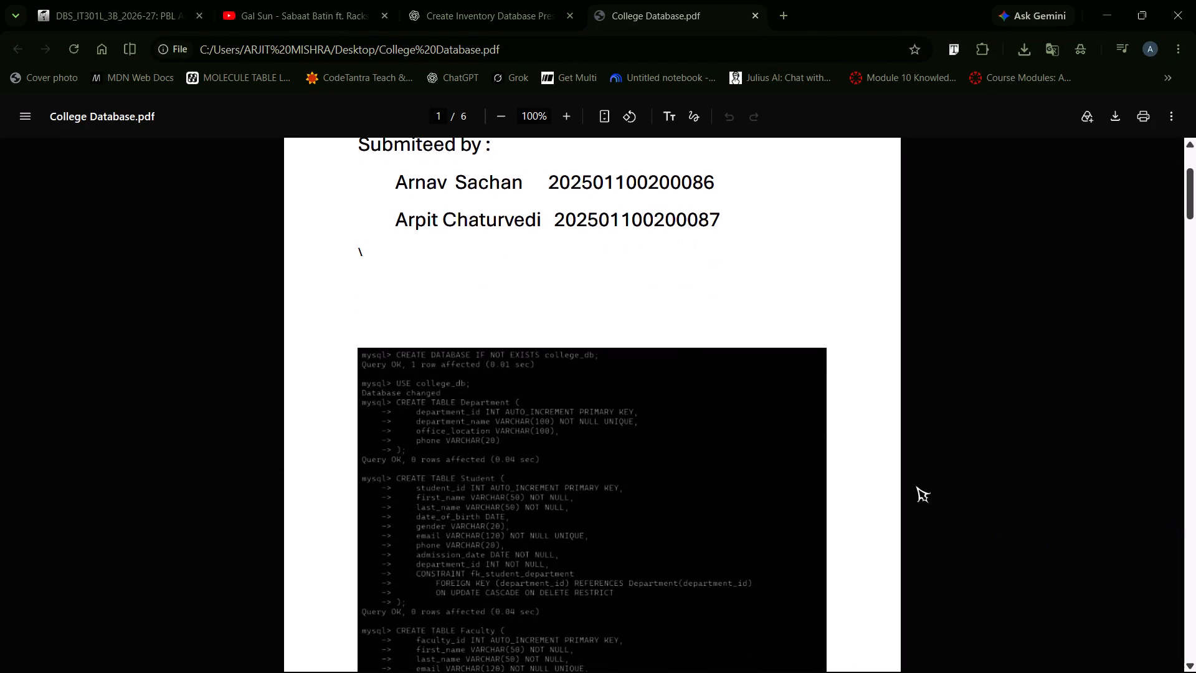
pyautogui.scroll(-4, 915, 485)
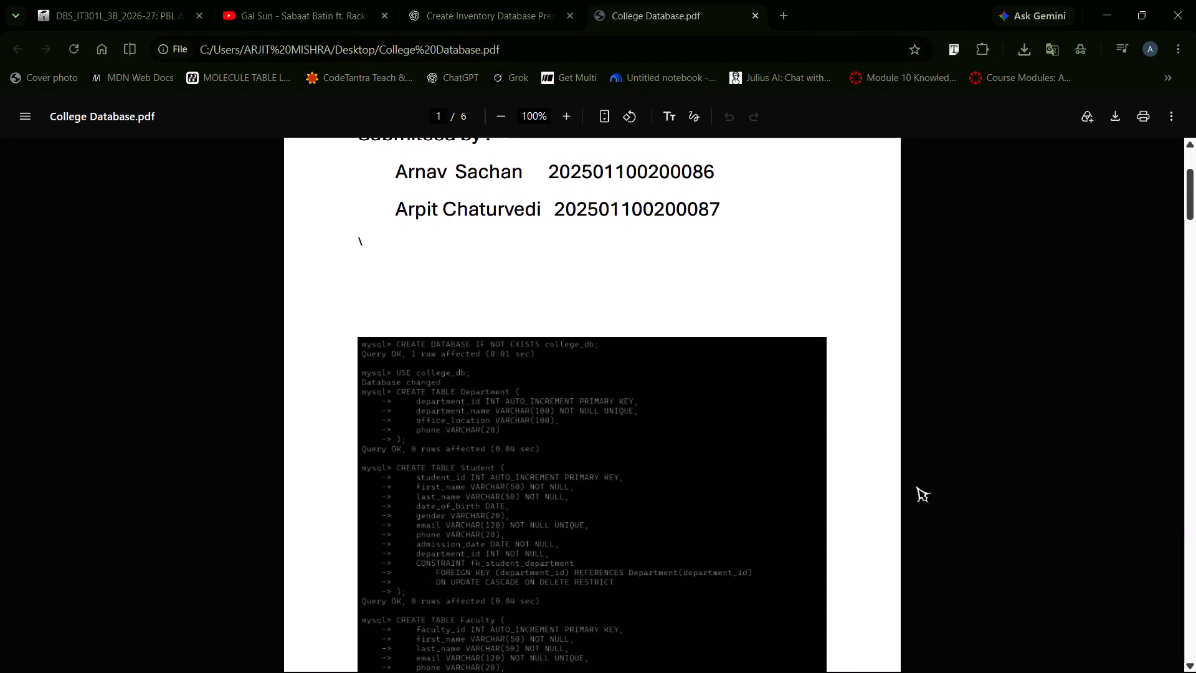
pyautogui.scroll(-9, 915, 485)
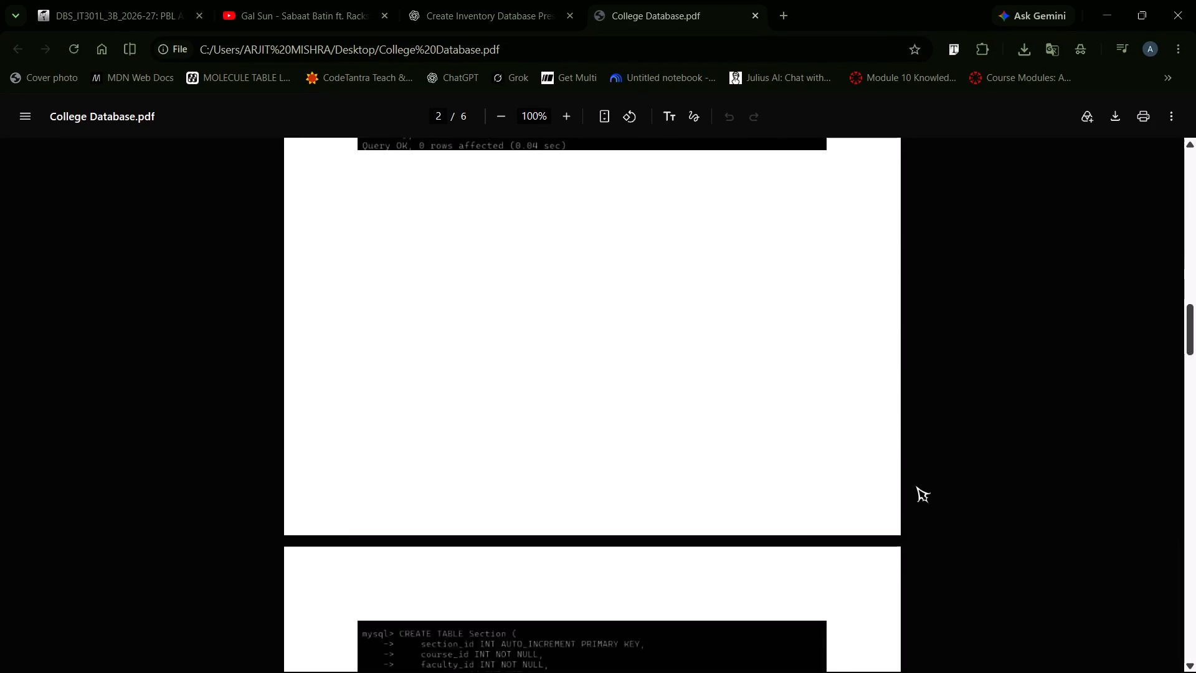
pyautogui.scroll(-5, 915, 485)
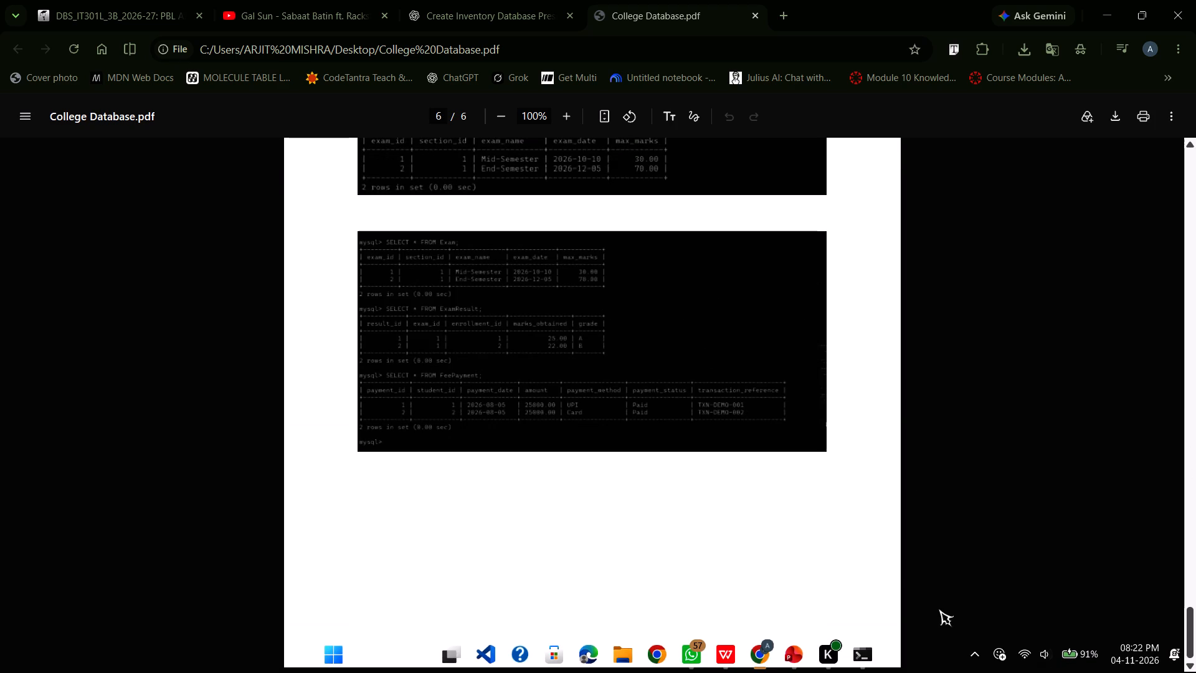
# Open Microsoft Word and create a new blank document.
pyautogui.scroll(20, 729, 250)
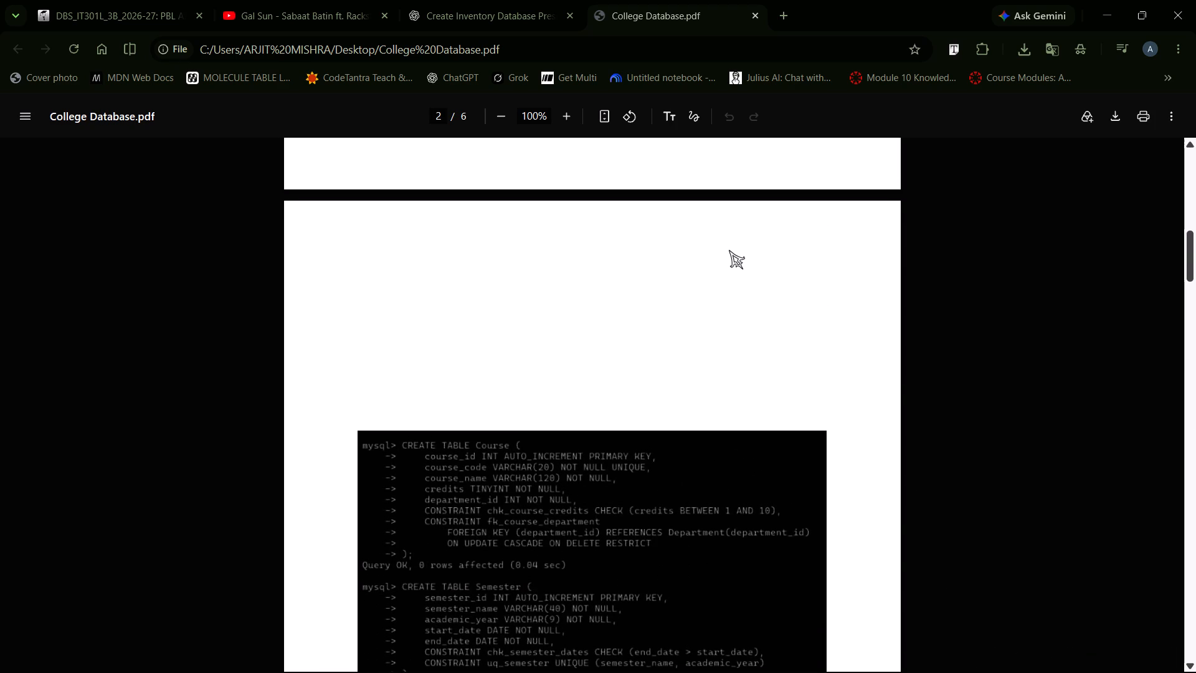
pyautogui.scroll(13, 729, 250)
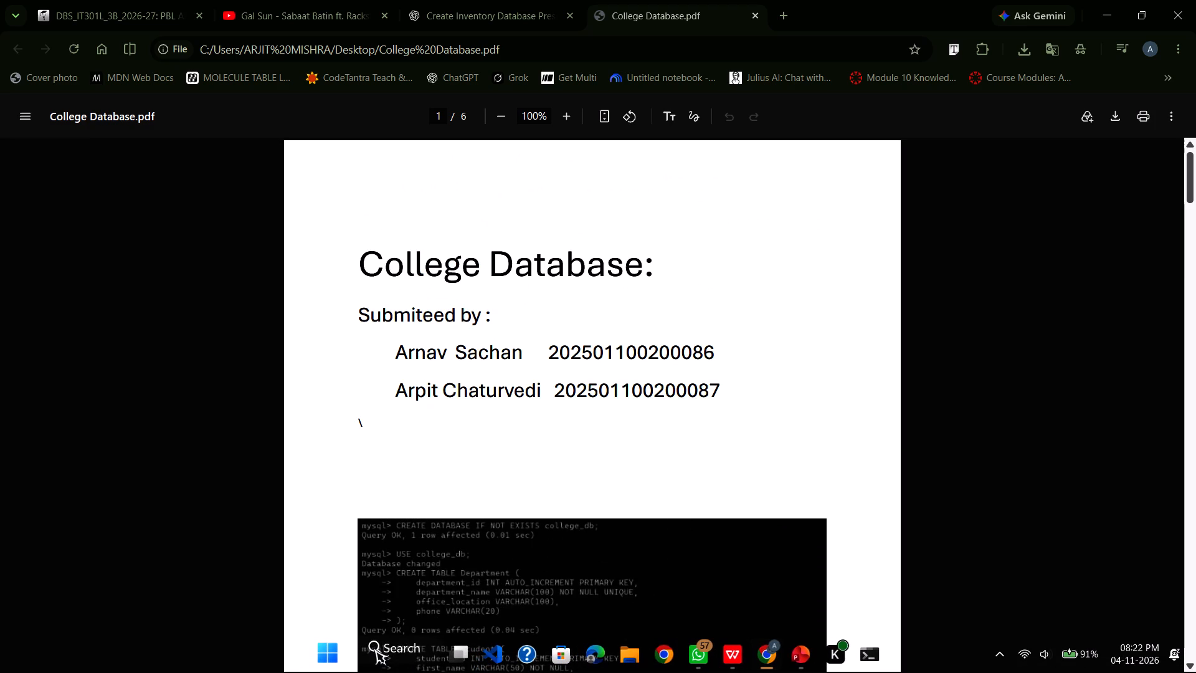
pyautogui.click(373, 647)
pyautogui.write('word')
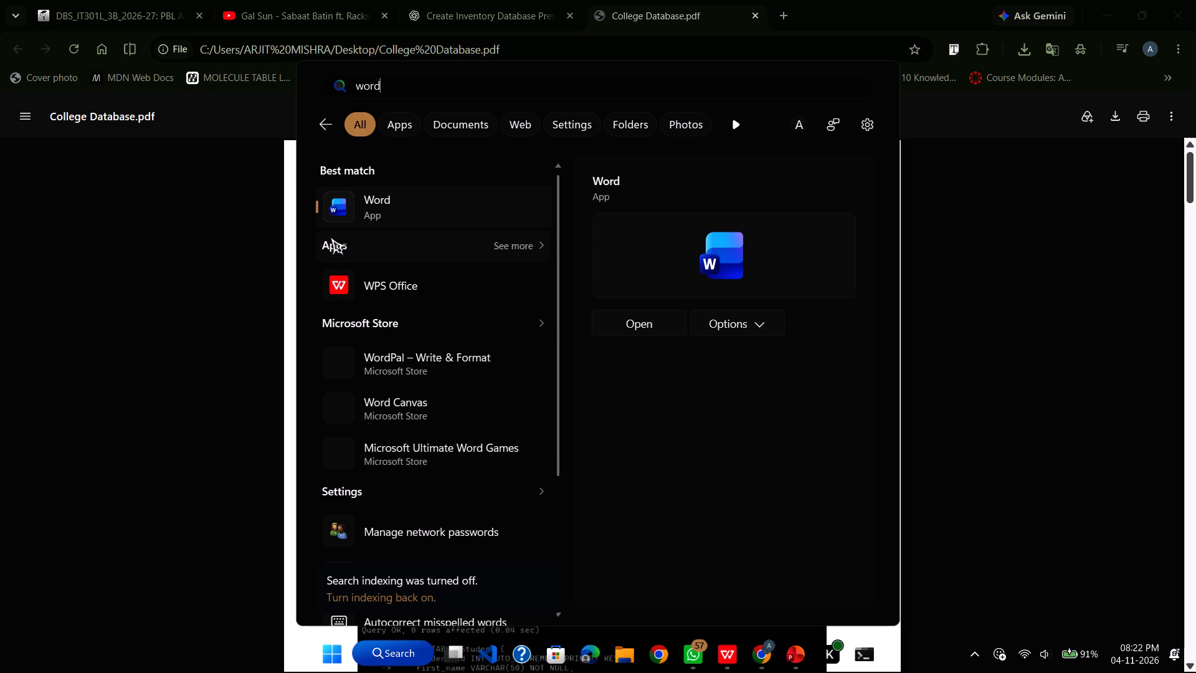
pyautogui.click(342, 209)
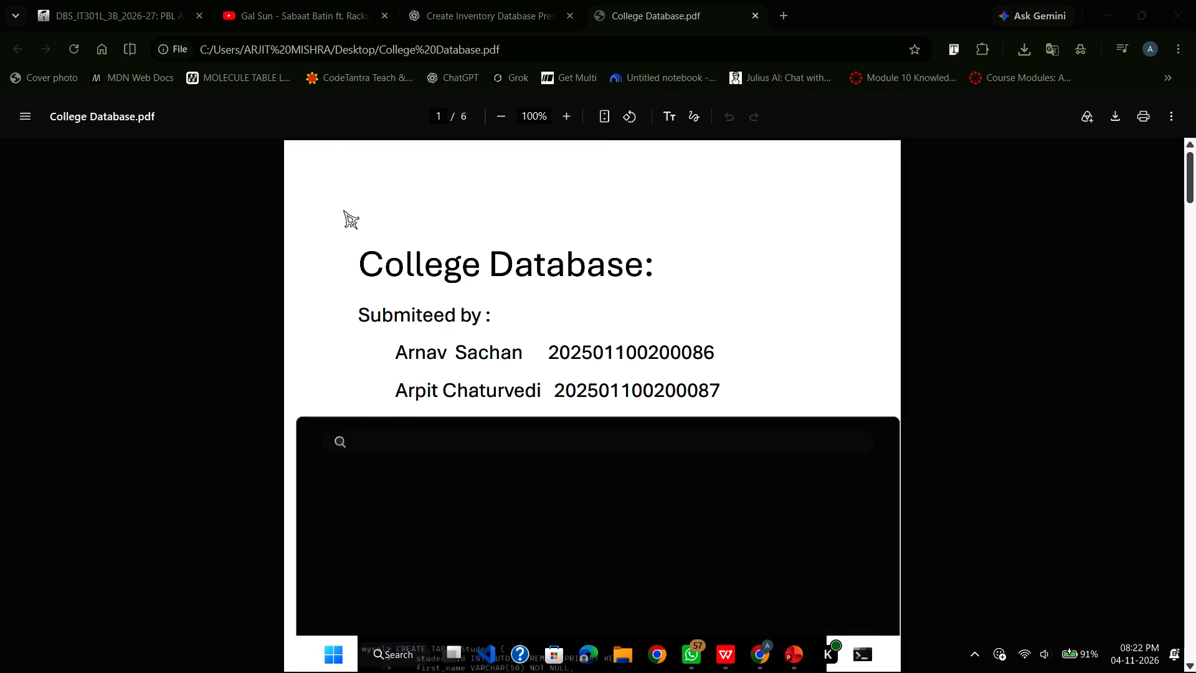
pyautogui.click(185, 188)
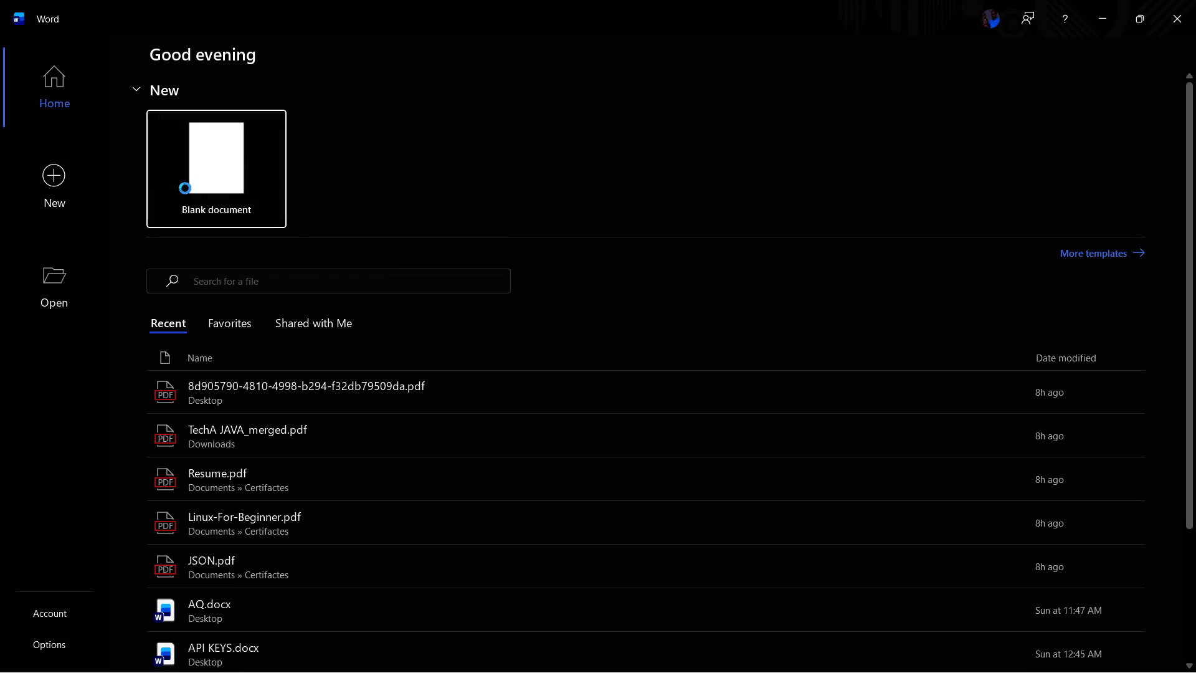
# Switch to PBL Group.xlsx in WPS Office and undo the stray entry in group 4's project title cell, E8.
pyautogui.click(1095, 21)
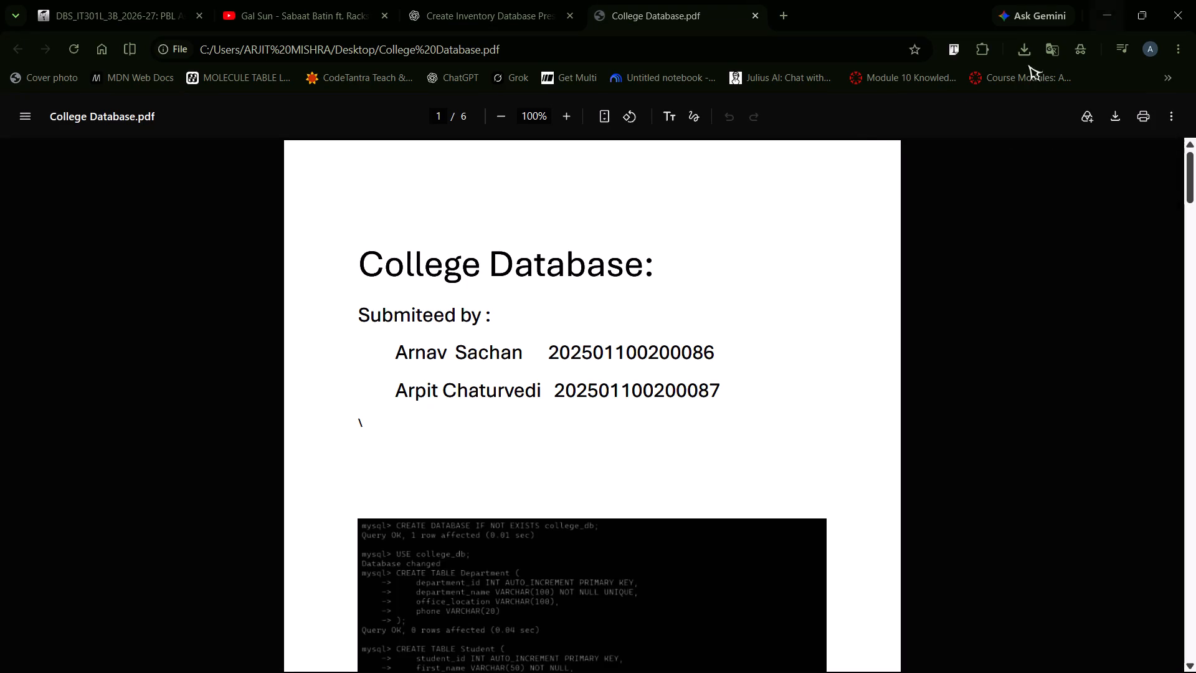
pyautogui.click(656, 264)
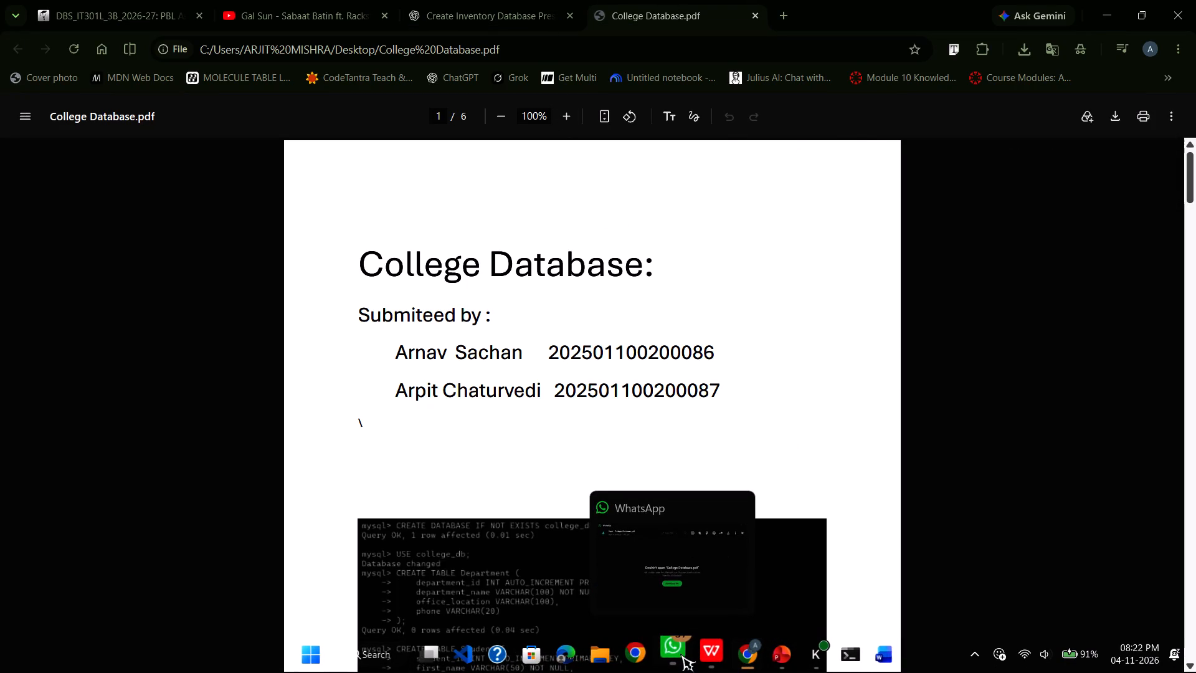
pyautogui.click(698, 654)
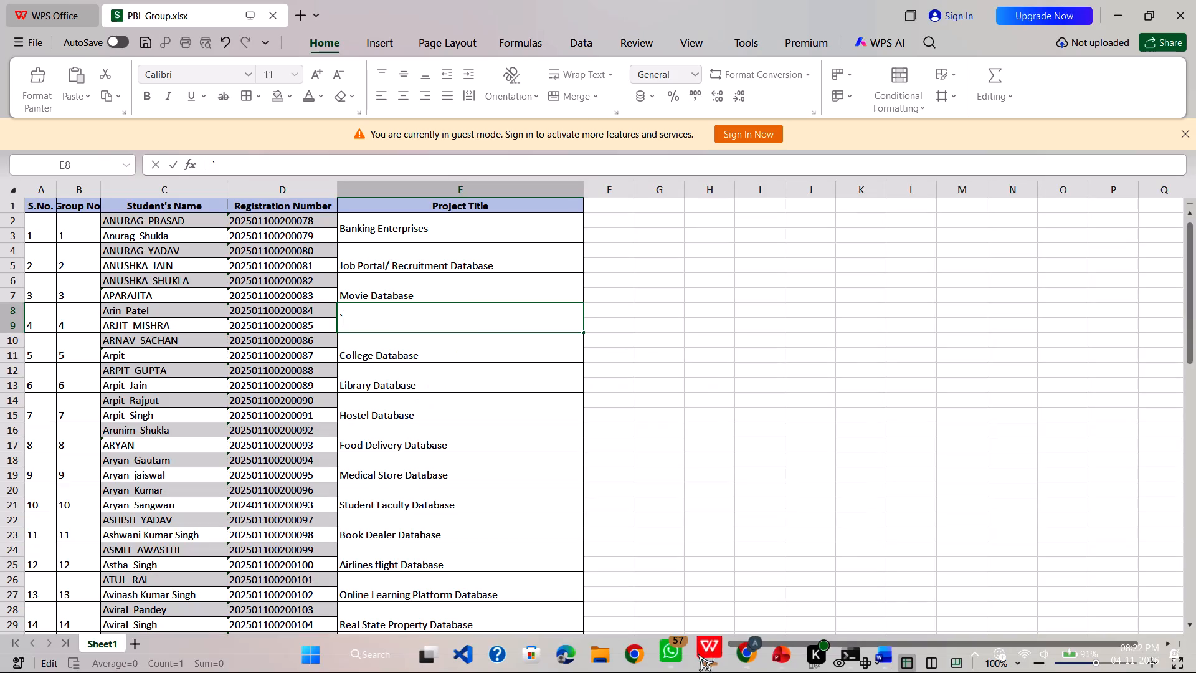
pyautogui.click(472, 329)
pyautogui.hotkey('ctrl', 'z')
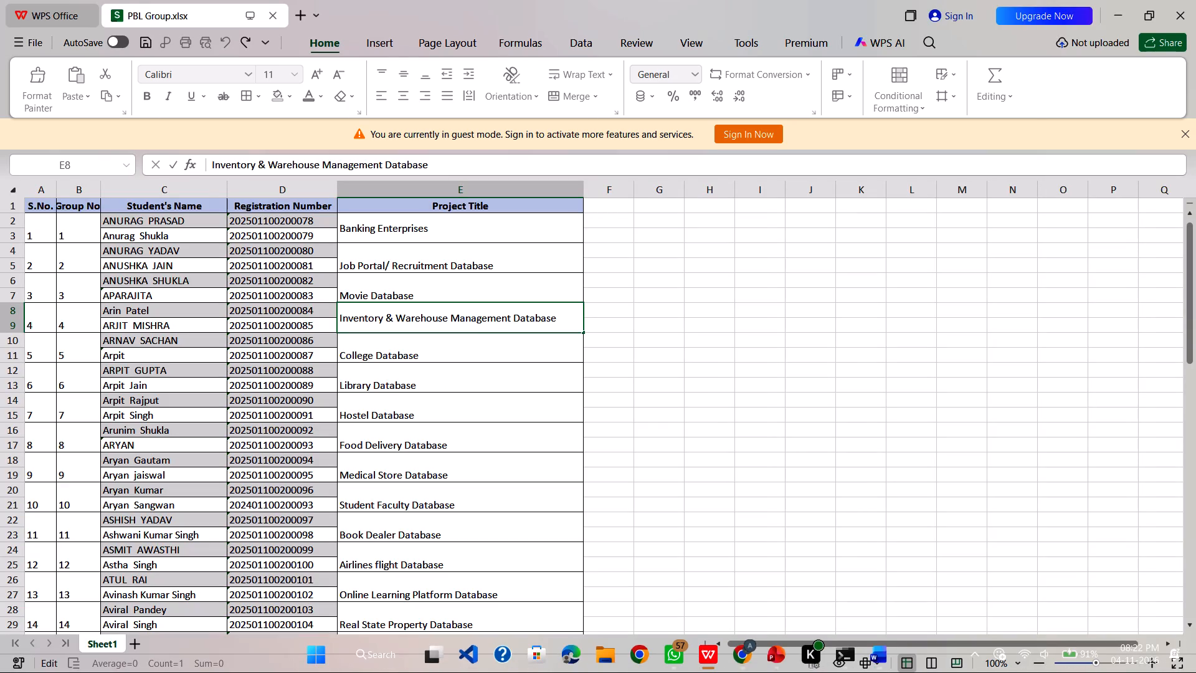
# Copy the title "Inventory & Warehouse Management Database" from cell E8 and paste it into the blank Word document.
pyautogui.moveTo(554, 320); pyautogui.dragTo(340, 312)
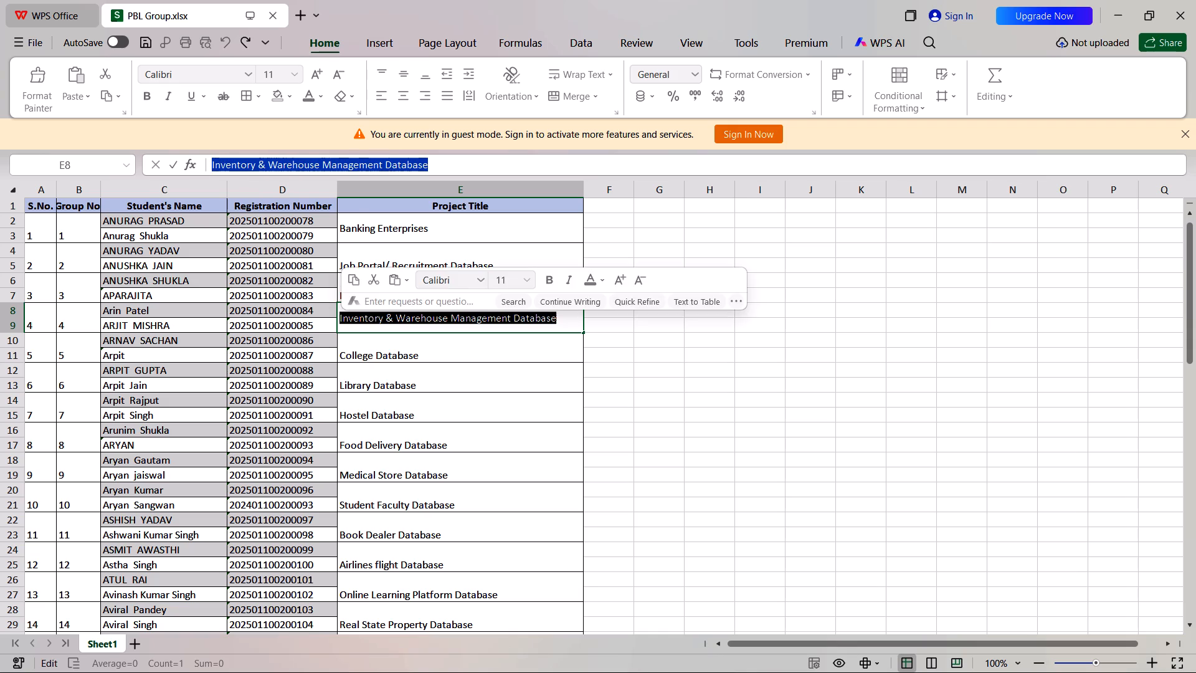
pyautogui.hotkey('ctrl', 'c')
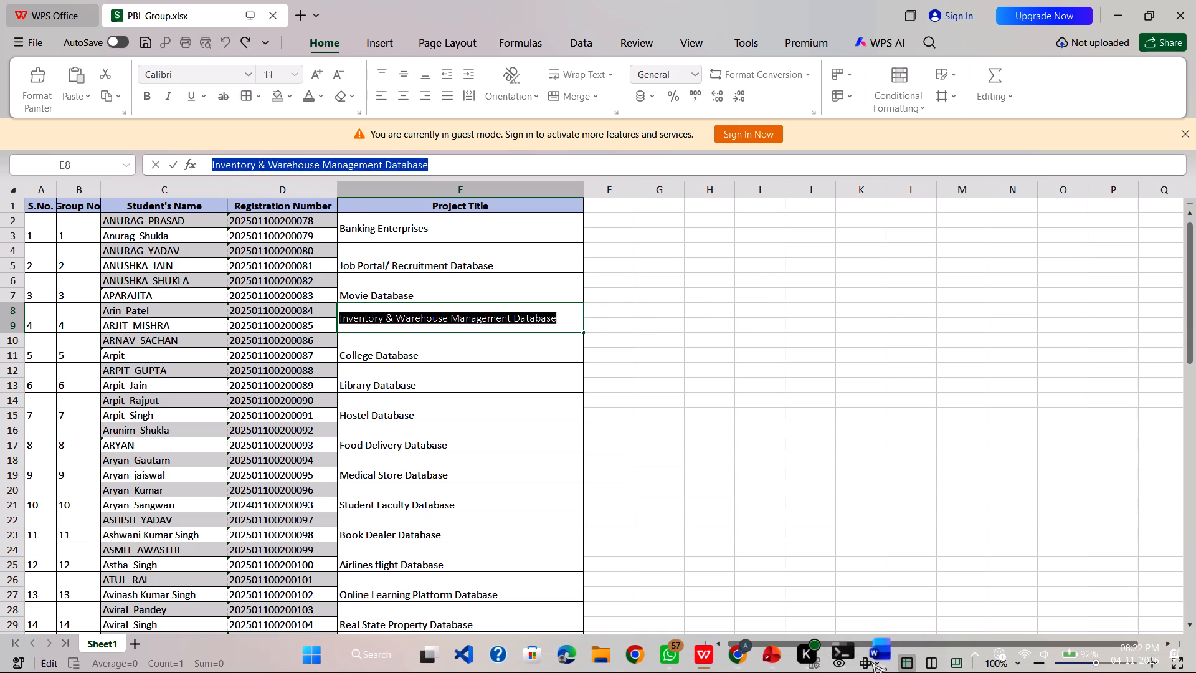
pyautogui.click(870, 661)
pyautogui.hotkey('ctrl', 'v')
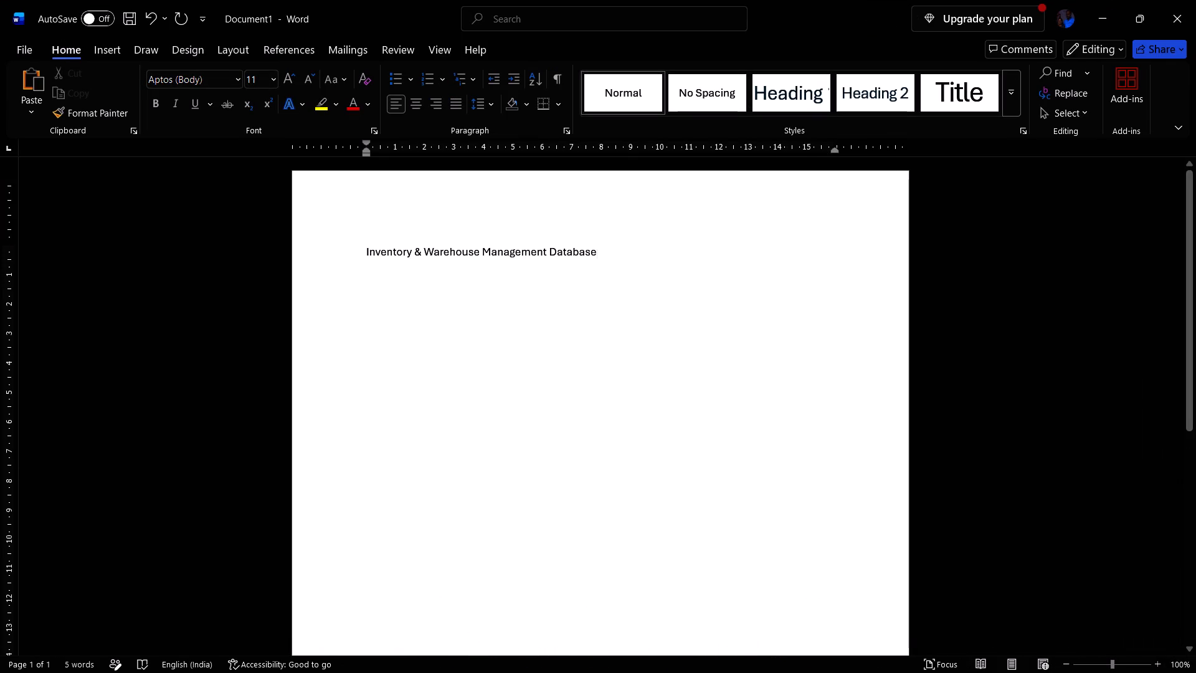
# Delete the word "Management" from the pasted title, leaving "Inventory & Warehouse Database".
pyautogui.click(548, 251)
pyautogui.press('BackSpace')
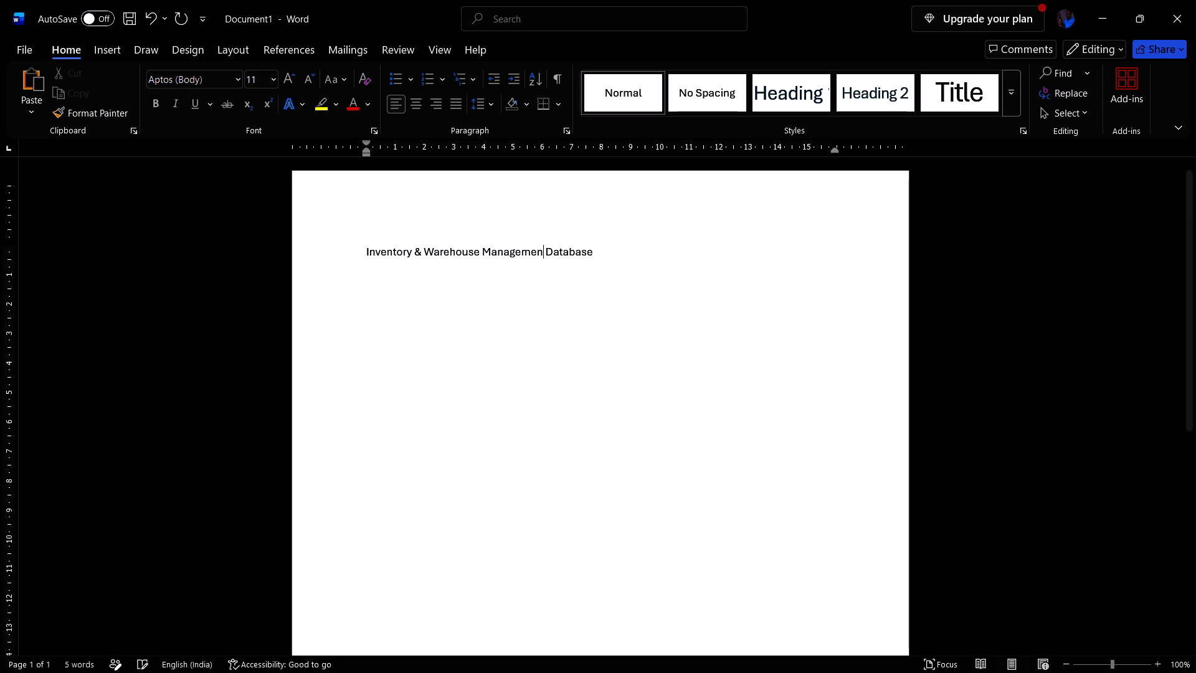
pyautogui.press('BackSpace')
pyautogui.press('BackSpace')
pyautogui.press('BackSpace')
pyautogui.press('BackSpace')
pyautogui.press('BackSpace')
pyautogui.press('BackSpace')
pyautogui.press('BackSpace')
pyautogui.press('BackSpace')
pyautogui.press('BackSpace')
pyautogui.press('BackSpace')
# Format the title "Inventory & Warehouse Database" as 24 pt, bold and underlined.
pyautogui.click(584, 246)
pyautogui.moveTo(584, 246); pyautogui.dragTo(394, 234)
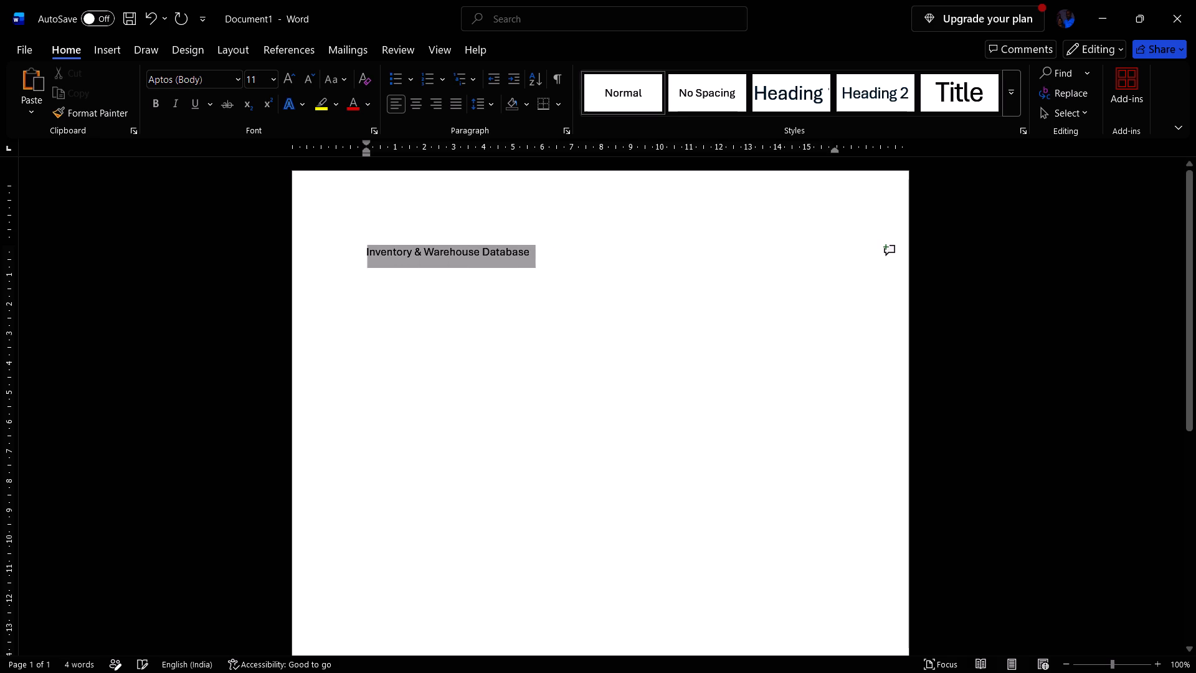
pyautogui.moveTo(394, 234); pyautogui.dragTo(393, 234)
pyautogui.click(295, 75)
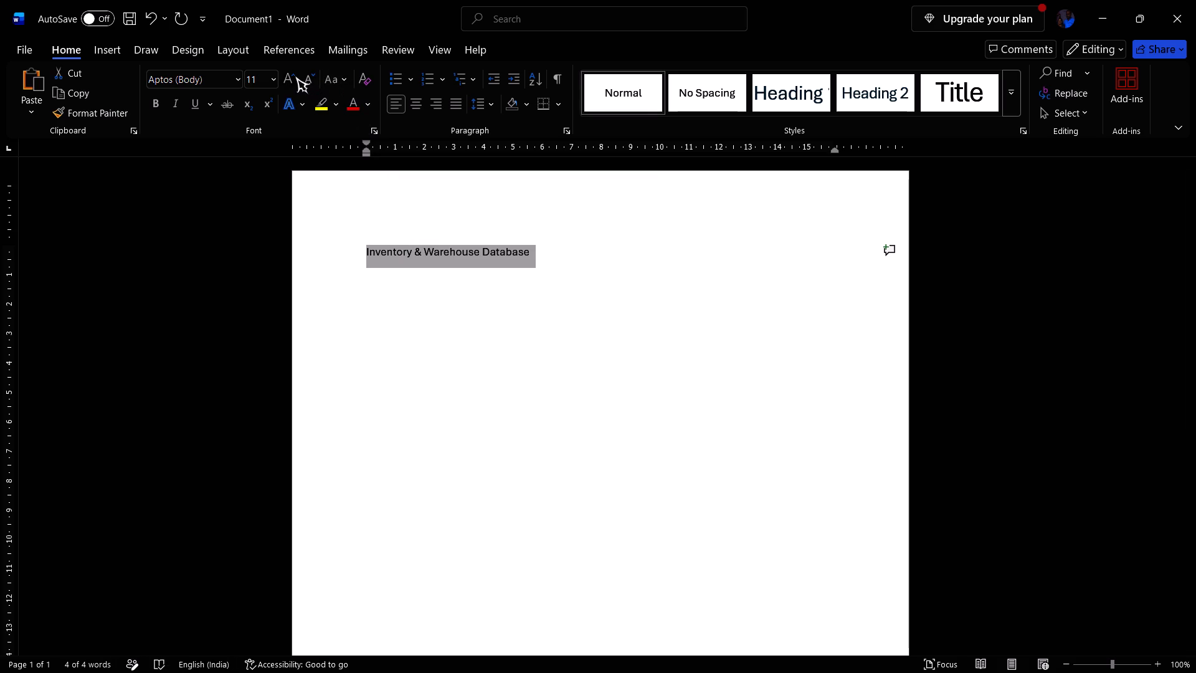
pyautogui.click(295, 75)
pyautogui.click(295, 75)
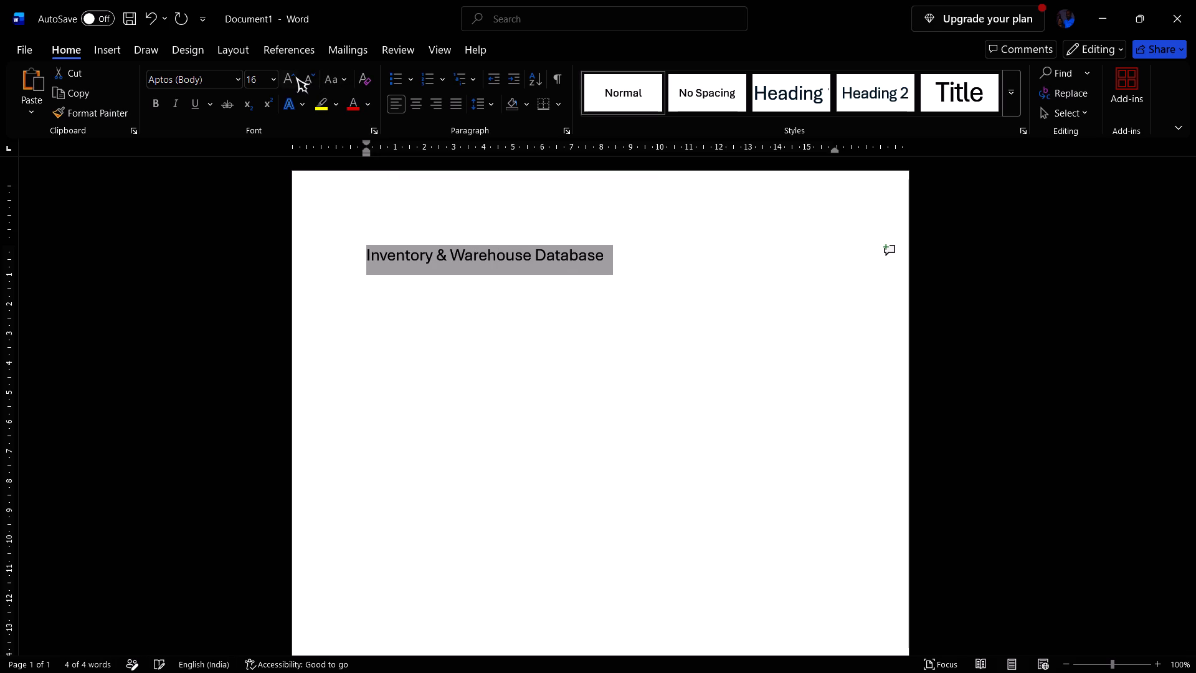
pyautogui.doubleClick(295, 75)
pyautogui.click(295, 75)
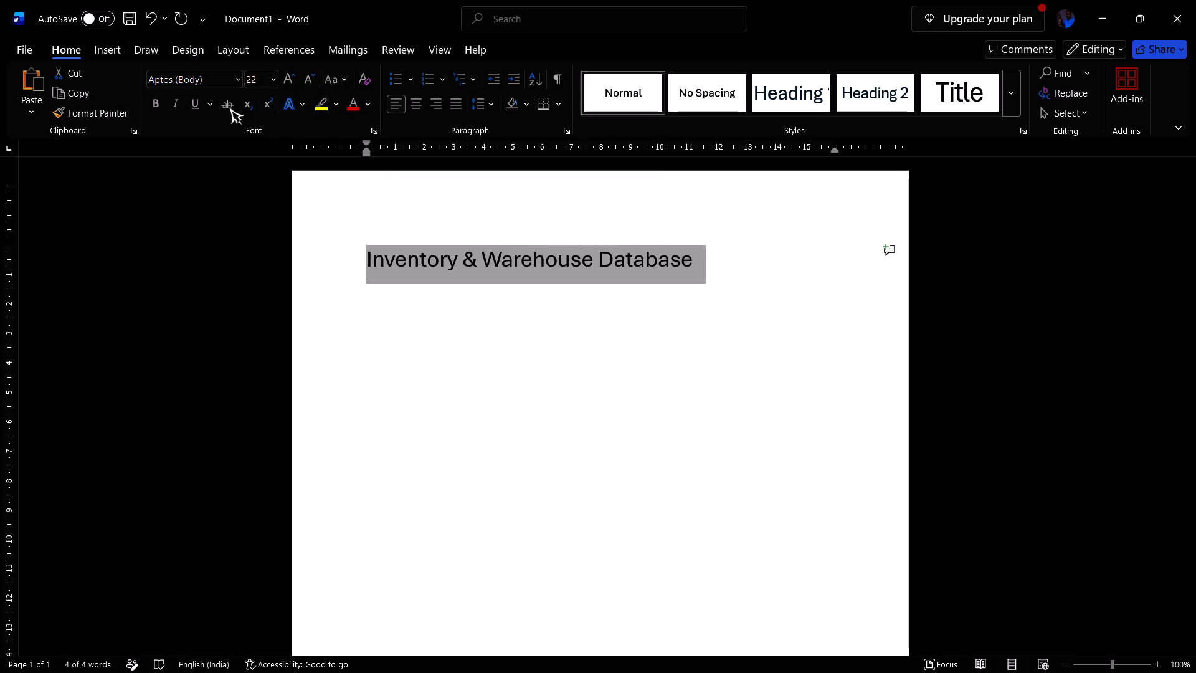
pyautogui.click(155, 105)
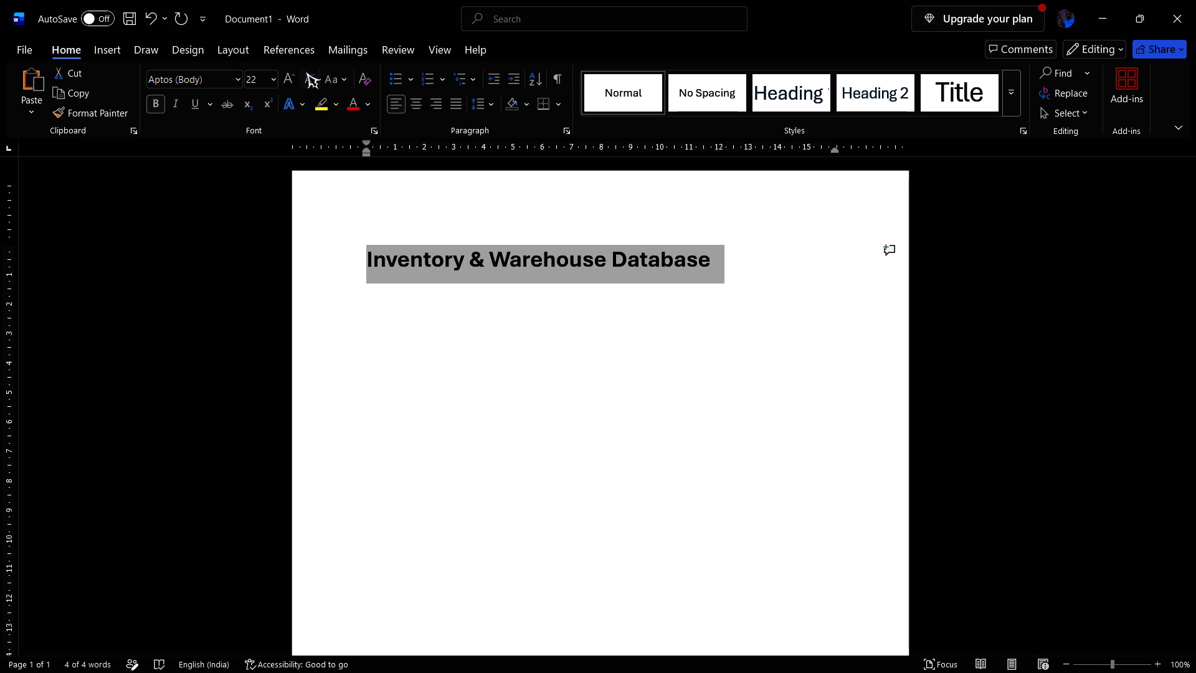
pyautogui.click(282, 71)
pyautogui.click(199, 257)
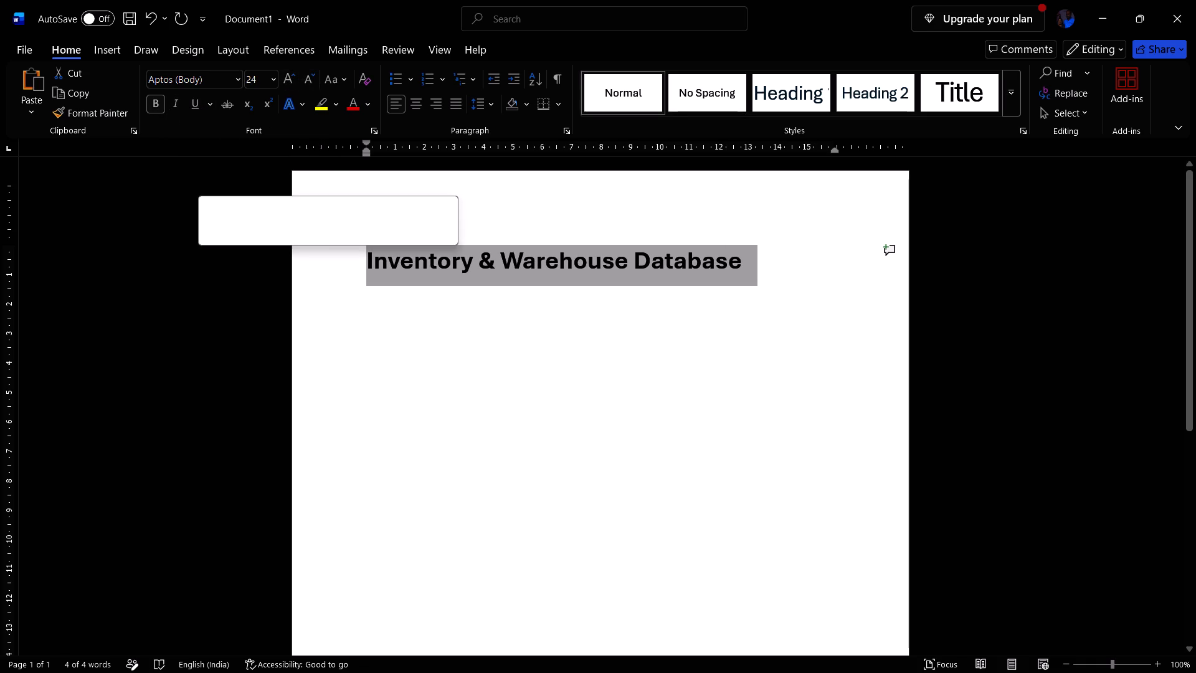
pyautogui.click(187, 104)
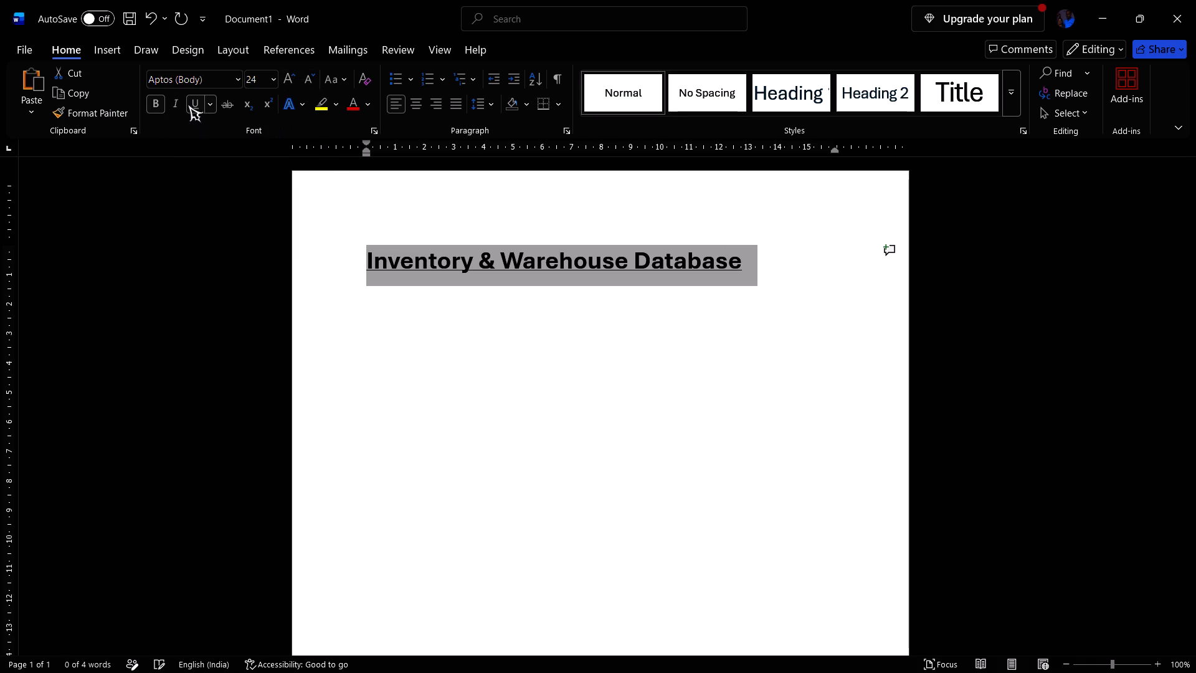
pyautogui.click(134, 329)
pyautogui.click(625, 309)
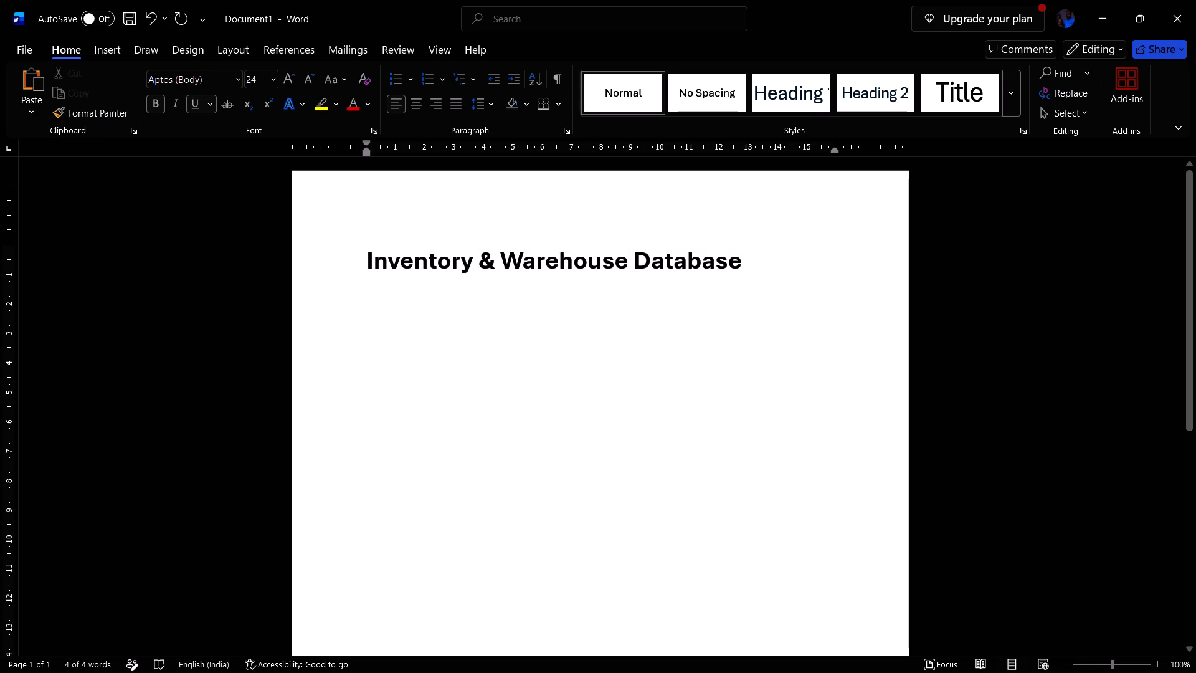
# Add a spaced colon at the end of the title and start a new paragraph two lines below it.
pyautogui.click(784, 259)
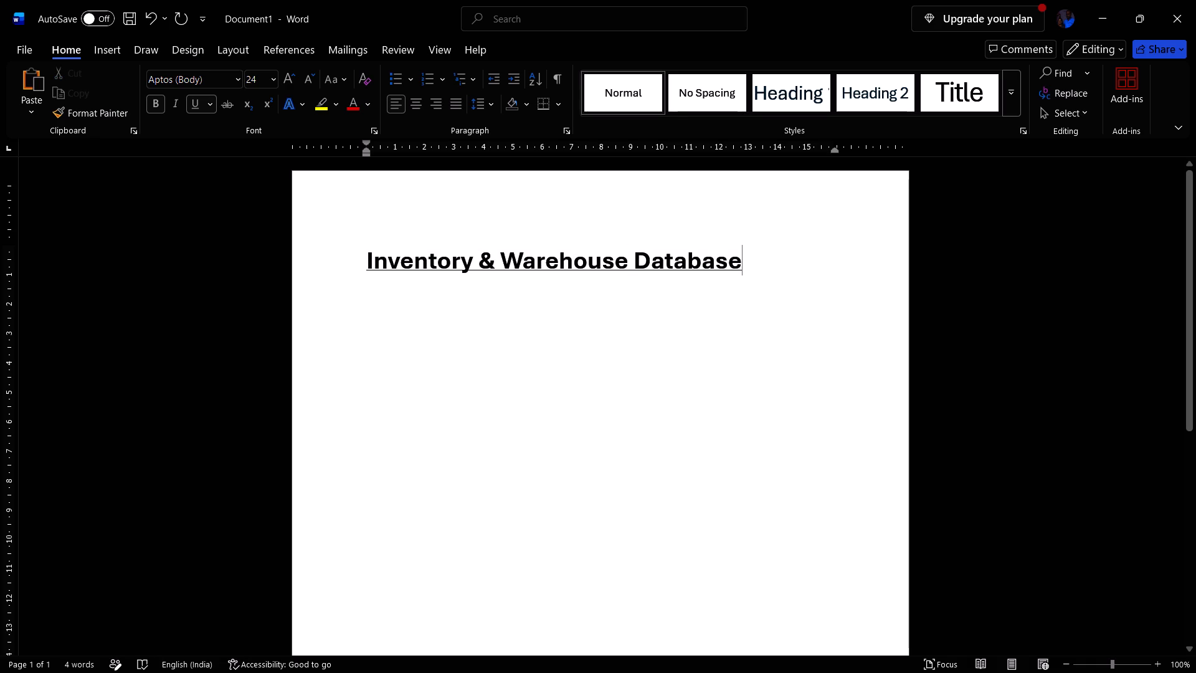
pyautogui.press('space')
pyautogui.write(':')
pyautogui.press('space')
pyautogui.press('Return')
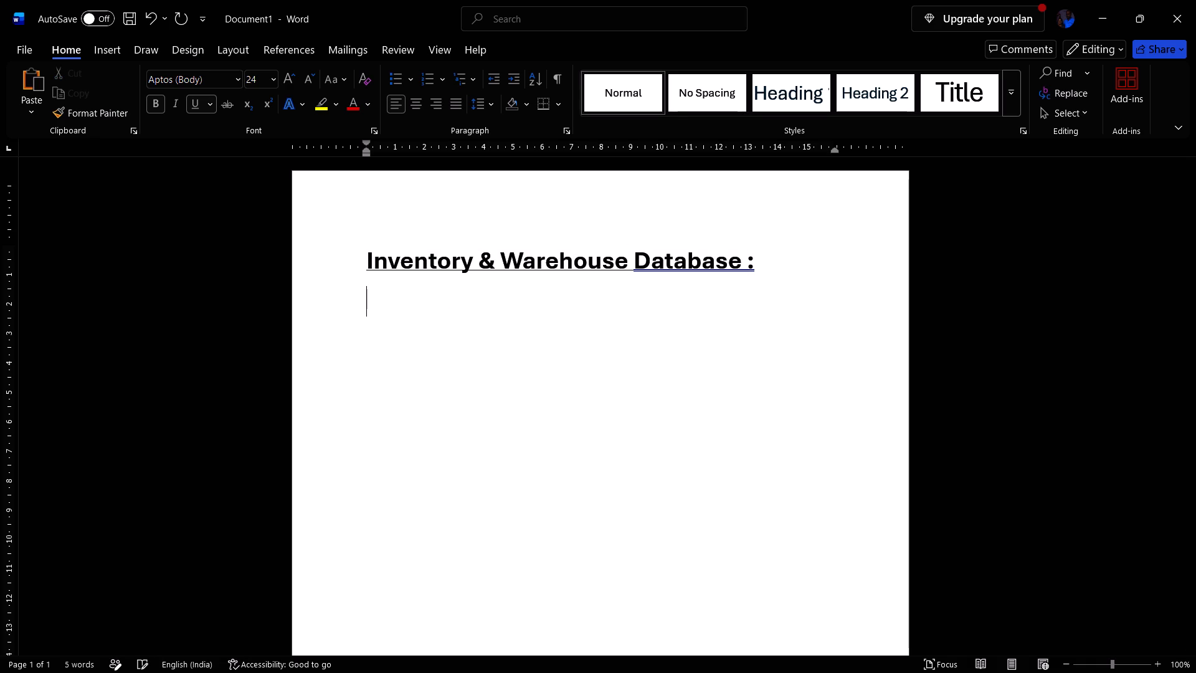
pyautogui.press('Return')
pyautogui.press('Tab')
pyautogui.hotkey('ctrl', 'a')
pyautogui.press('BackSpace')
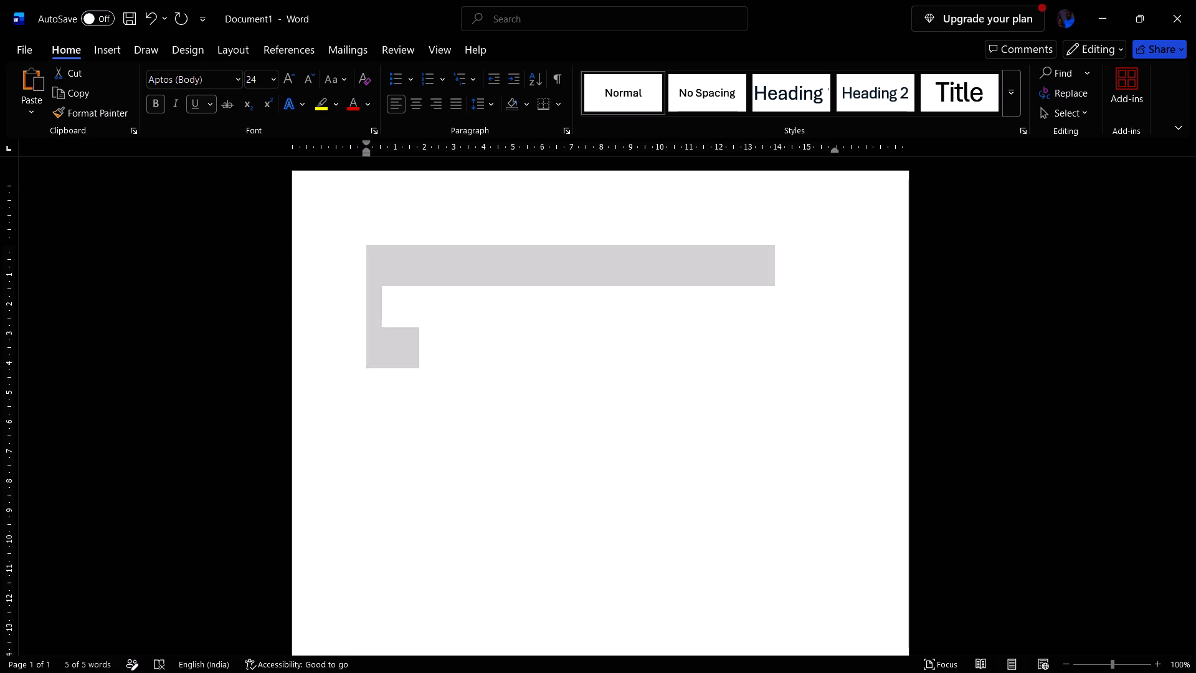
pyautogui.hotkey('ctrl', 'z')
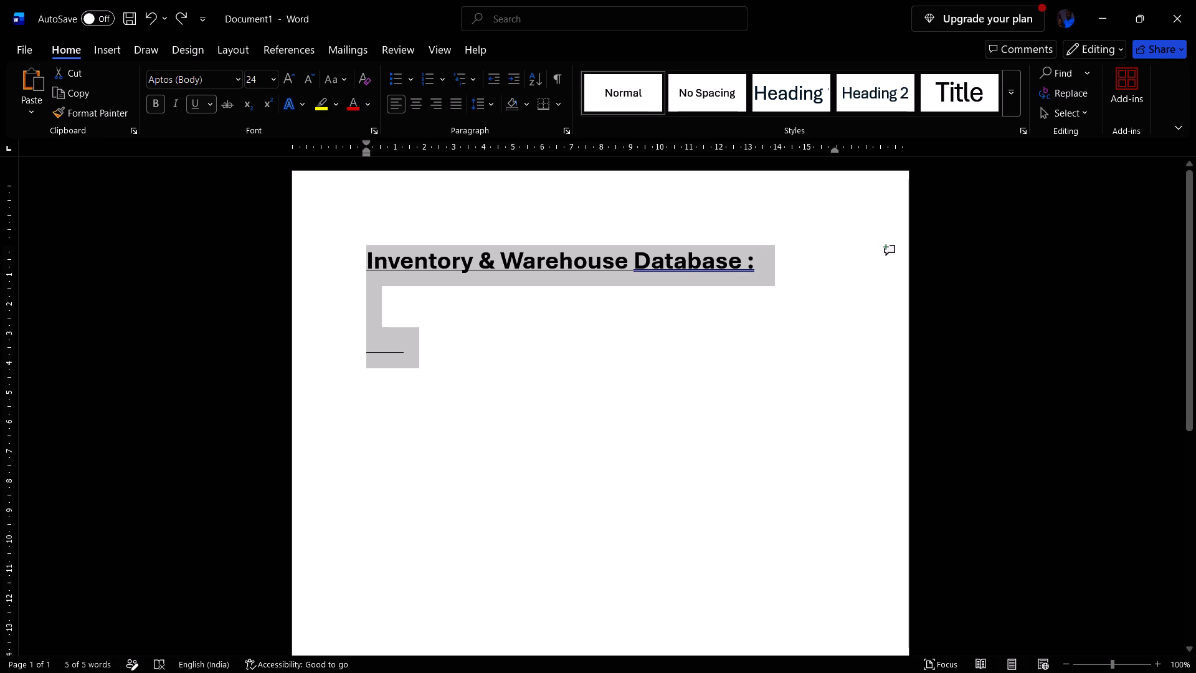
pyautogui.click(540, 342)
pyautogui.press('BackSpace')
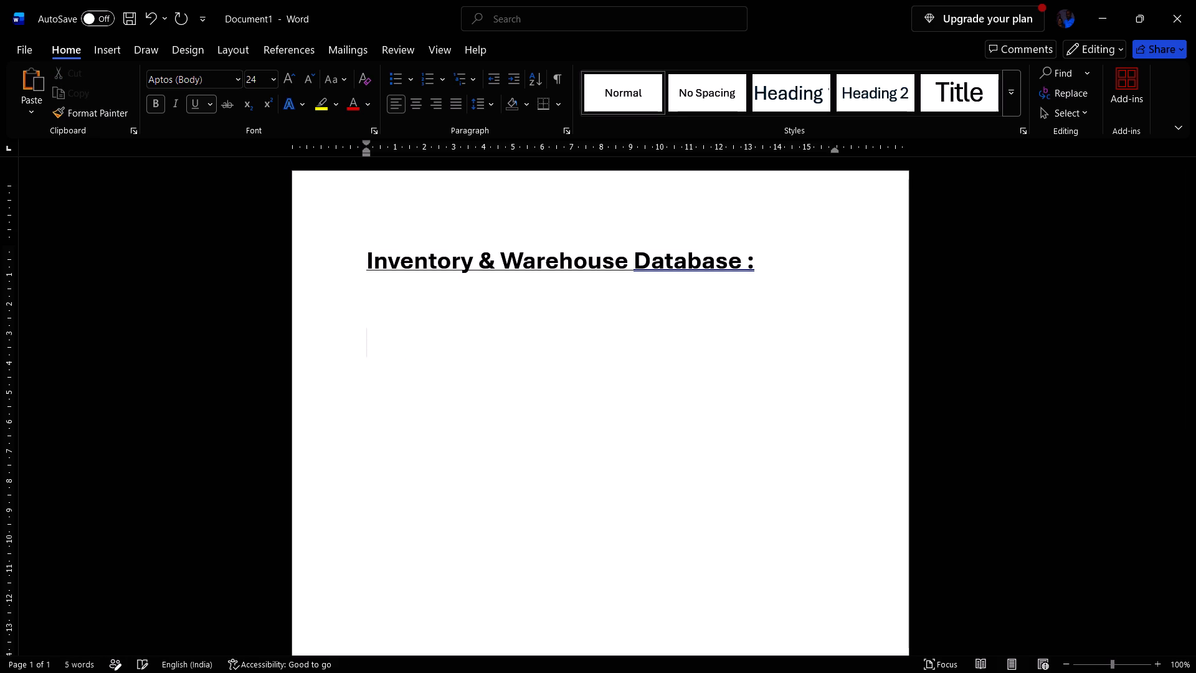
# Turn off underlining for the new line below the title and indent it by one tab.
pyautogui.click(191, 101)
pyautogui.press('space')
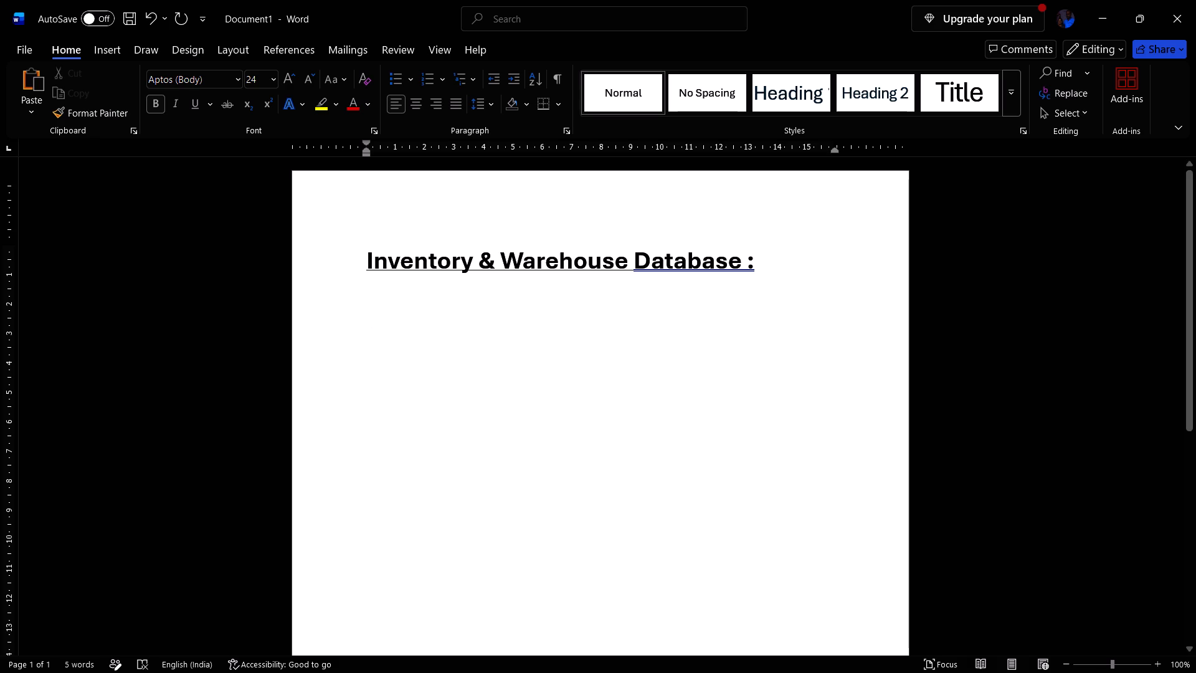
pyautogui.press('BackSpace')
pyautogui.press('Tab')
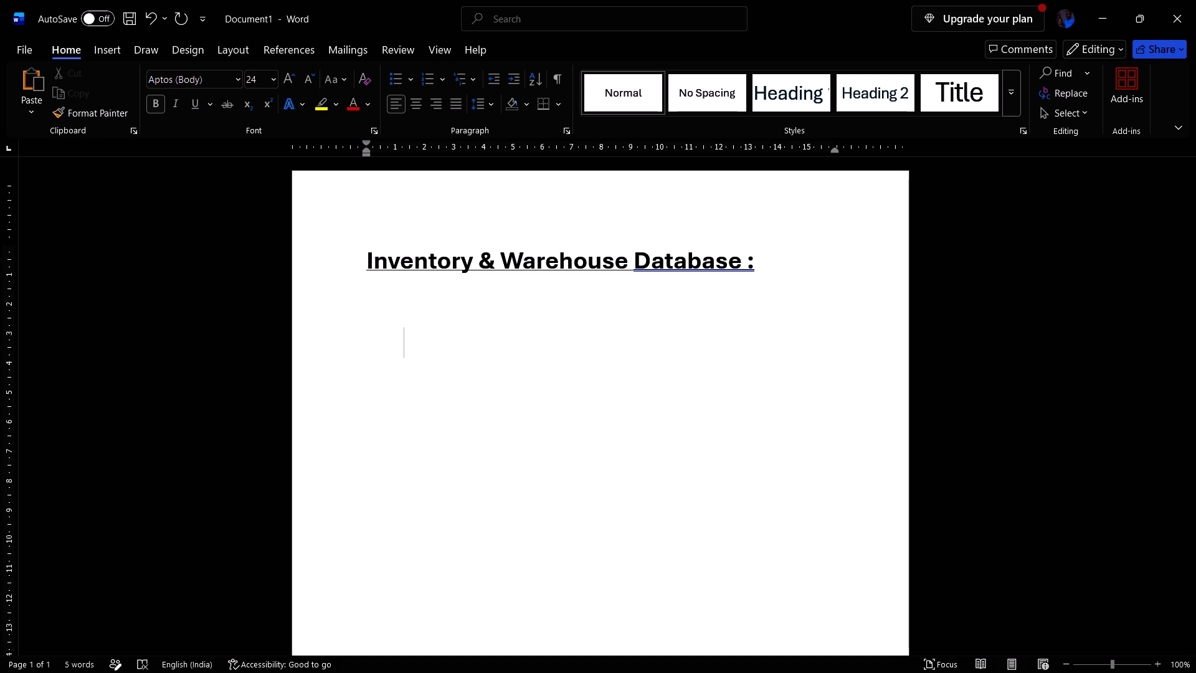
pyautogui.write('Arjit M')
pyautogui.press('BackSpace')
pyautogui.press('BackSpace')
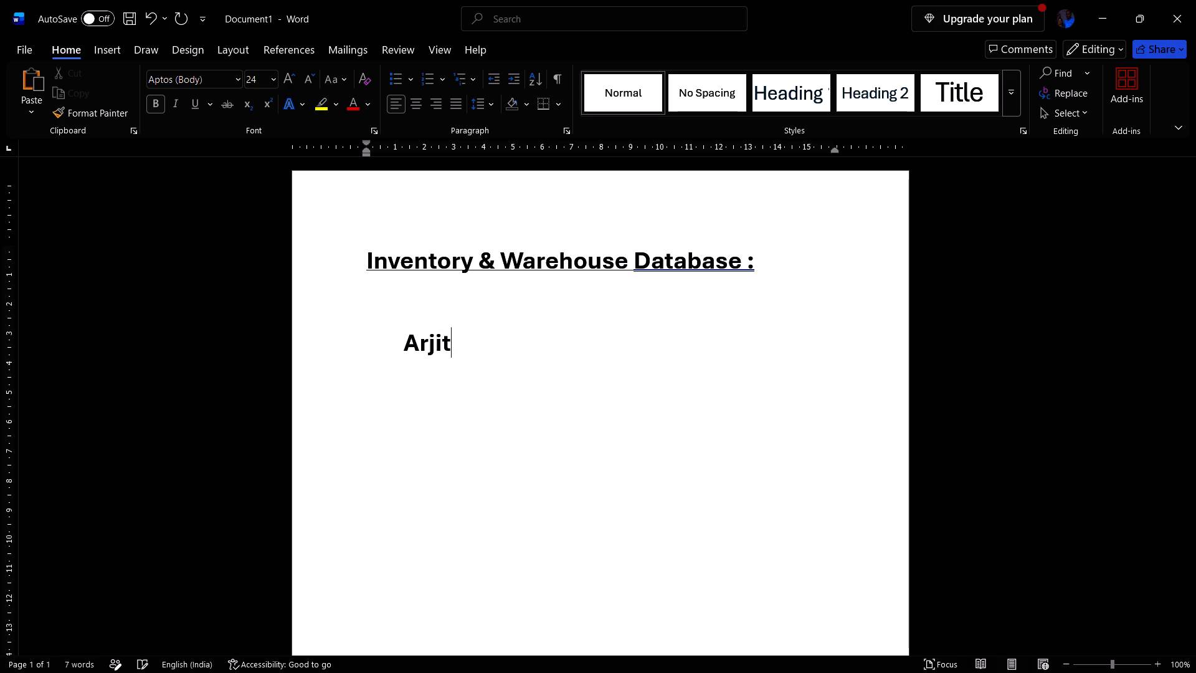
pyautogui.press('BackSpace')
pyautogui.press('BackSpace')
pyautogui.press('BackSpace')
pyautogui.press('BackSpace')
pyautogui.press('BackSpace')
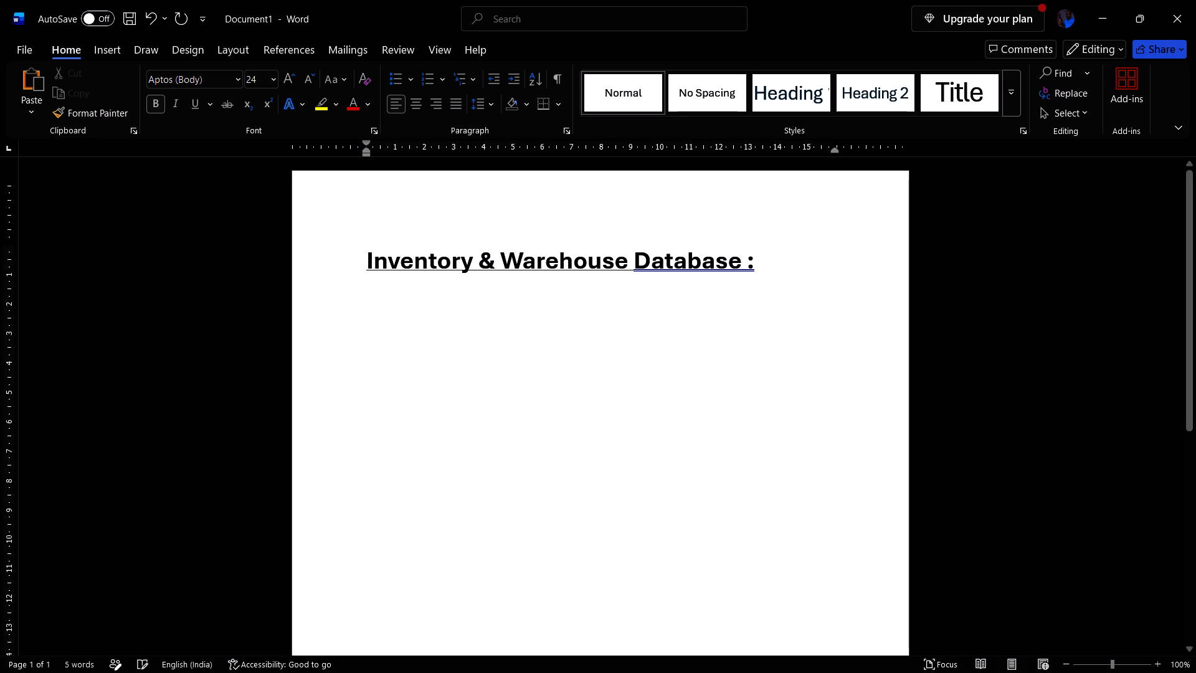
# Reduce the font size for the indented line to 22 pt.
pyautogui.click(315, 84)
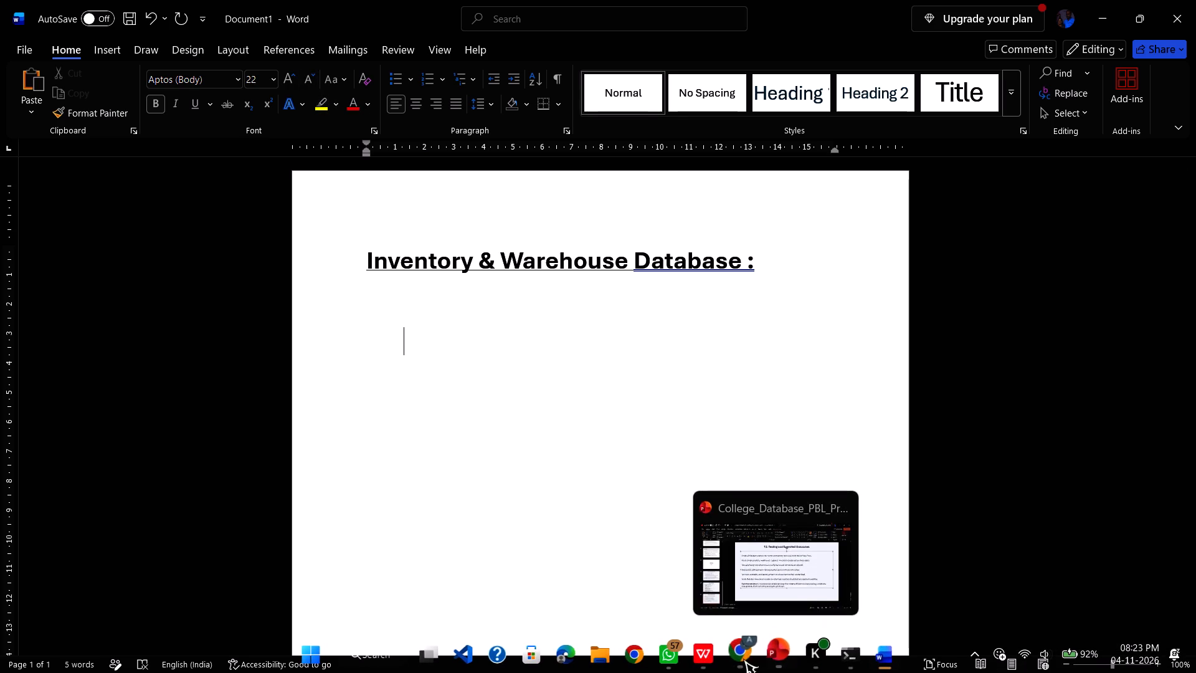
# Copy the "Submiteed by :" block with both names and roll numbers from College Database.pdf in Chrome into the Word document's indented line.
pyautogui.click(736, 661)
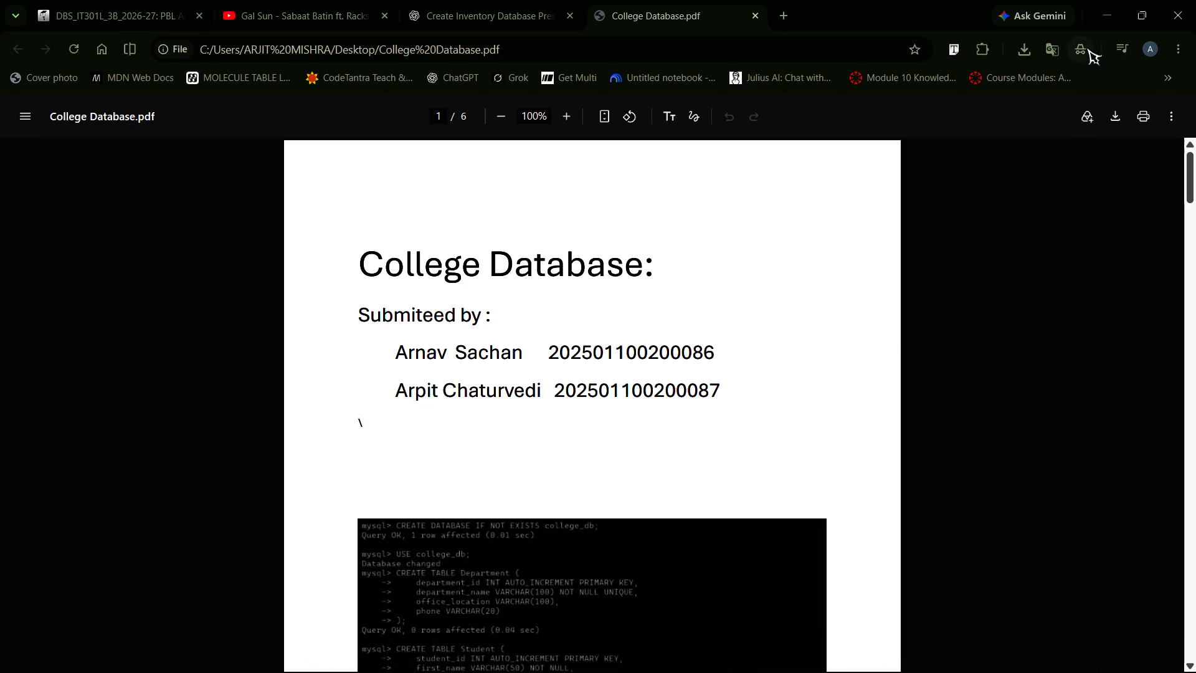
pyautogui.moveTo(495, 317); pyautogui.dragTo(354, 317)
pyautogui.click(354, 317)
pyautogui.moveTo(354, 317); pyautogui.dragTo(396, 316)
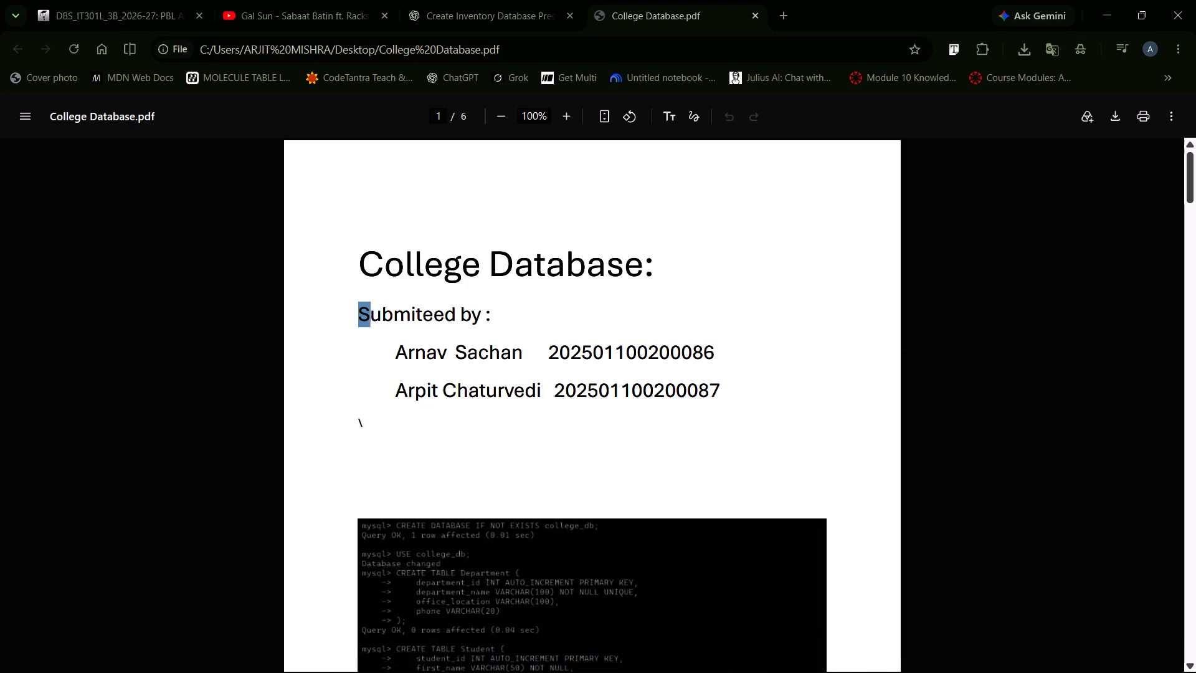
pyautogui.moveTo(396, 316); pyautogui.dragTo(723, 394)
pyautogui.hotkey('ctrl', 'c')
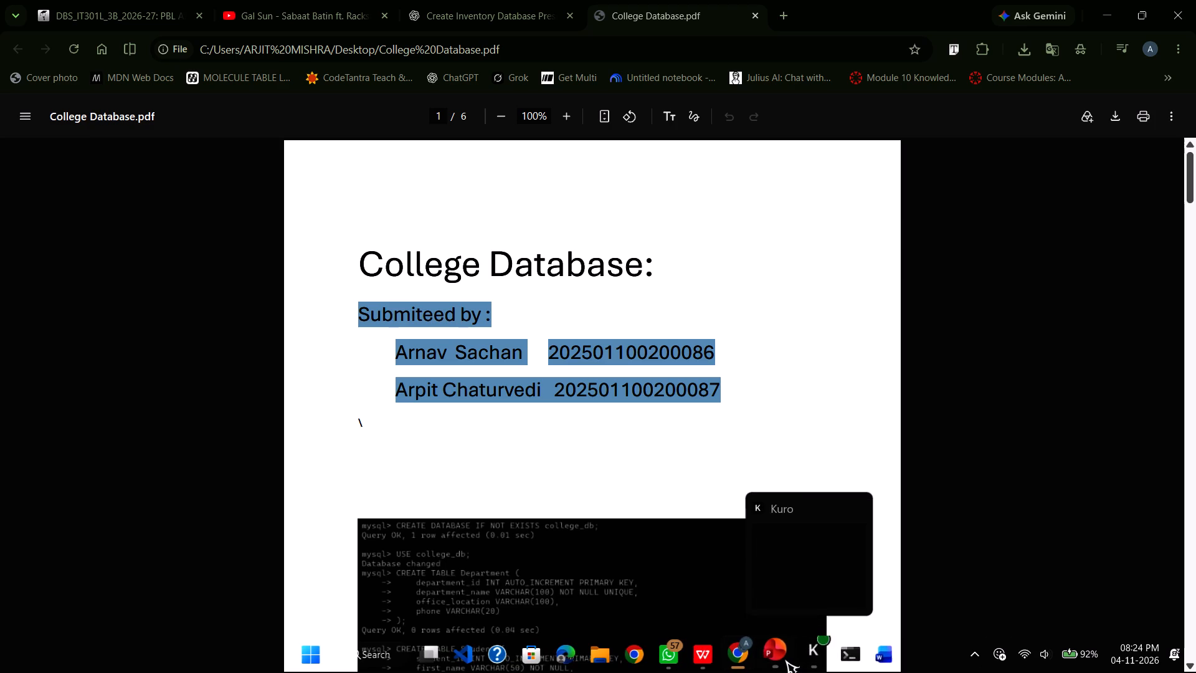
pyautogui.click(875, 652)
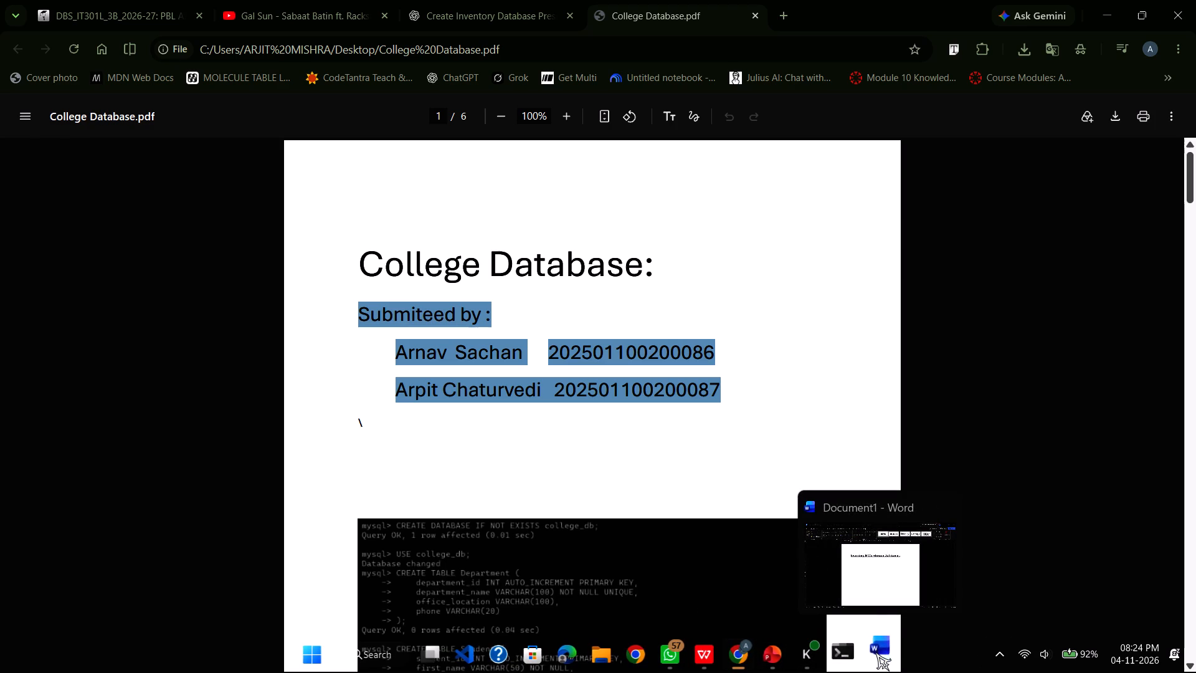
pyautogui.hotkey('ctrl', 'v')
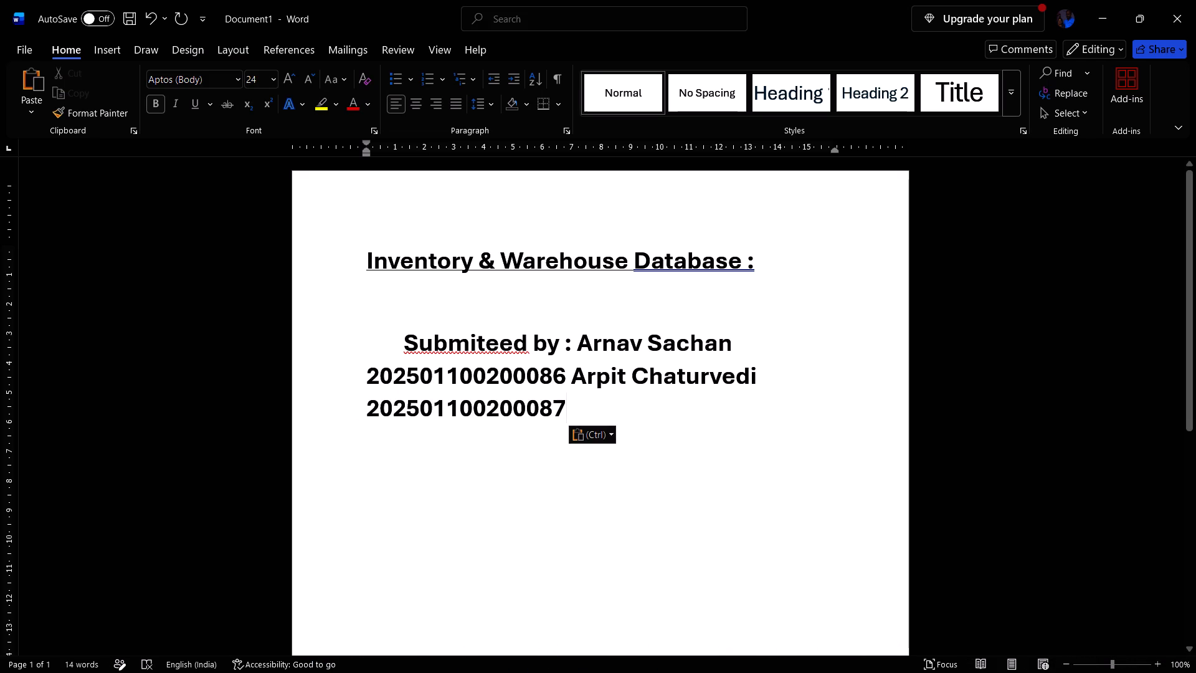
# Move the pasted names onto a new line below "Submiteed by :" and remove the indent before that heading.
pyautogui.click(356, 363)
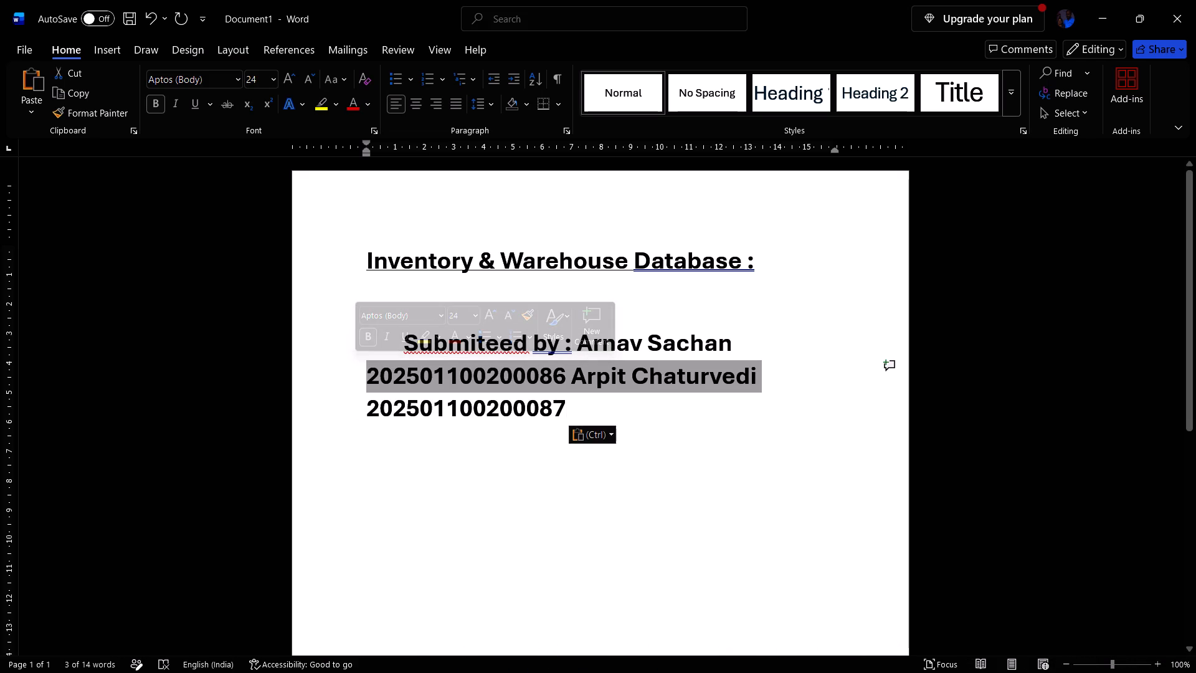
pyautogui.click(571, 393)
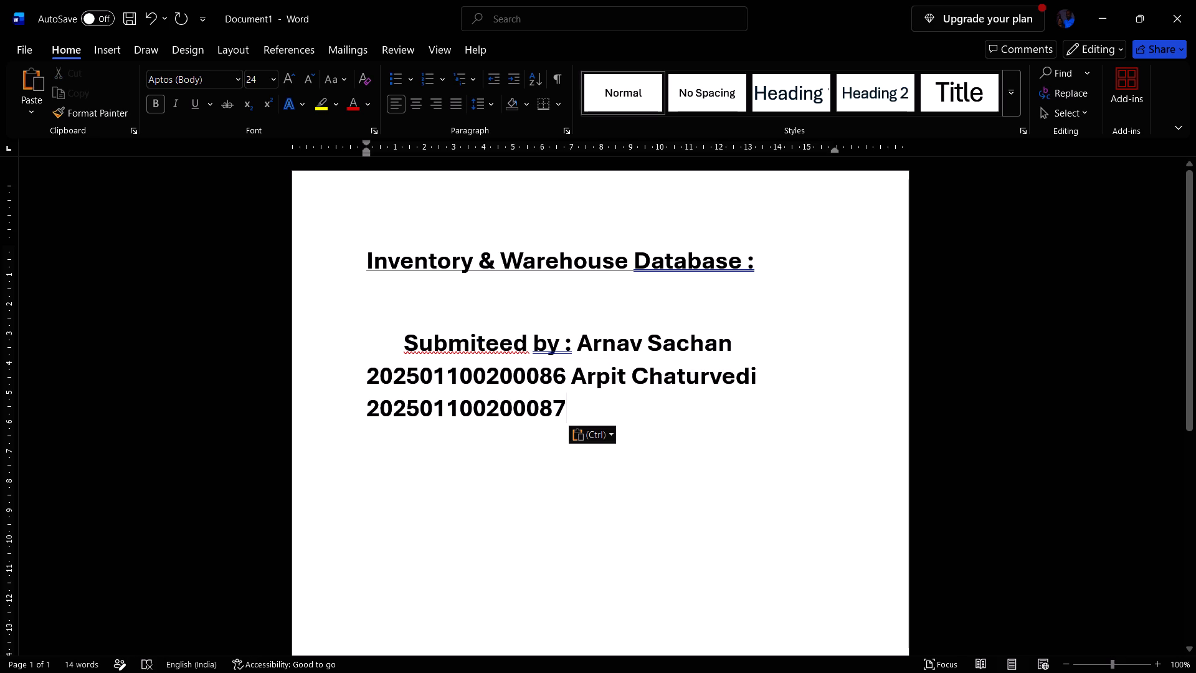
pyautogui.click(574, 335)
pyautogui.press('Return')
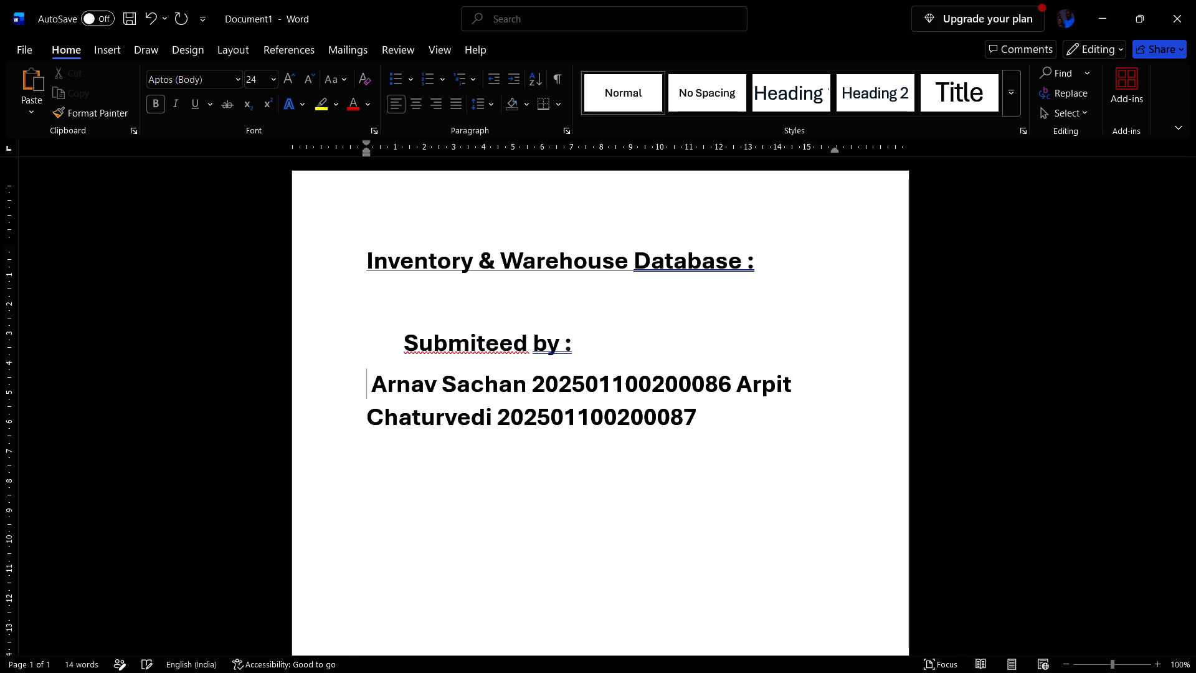
pyautogui.click(404, 334)
pyautogui.press('BackSpace')
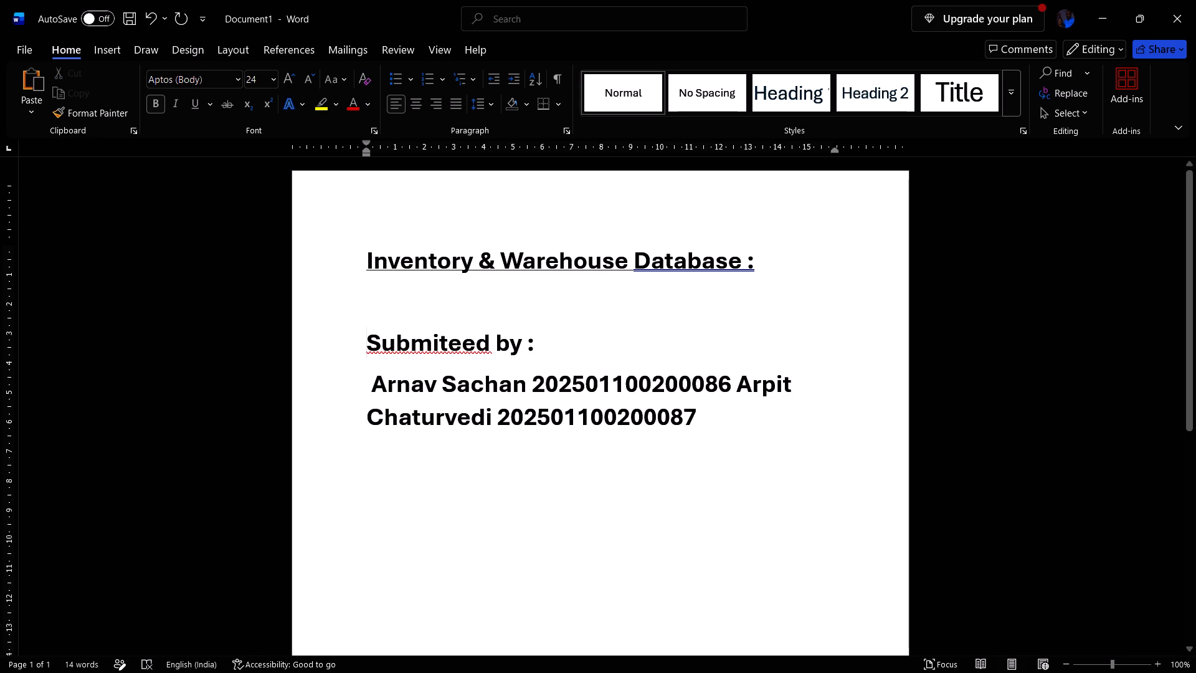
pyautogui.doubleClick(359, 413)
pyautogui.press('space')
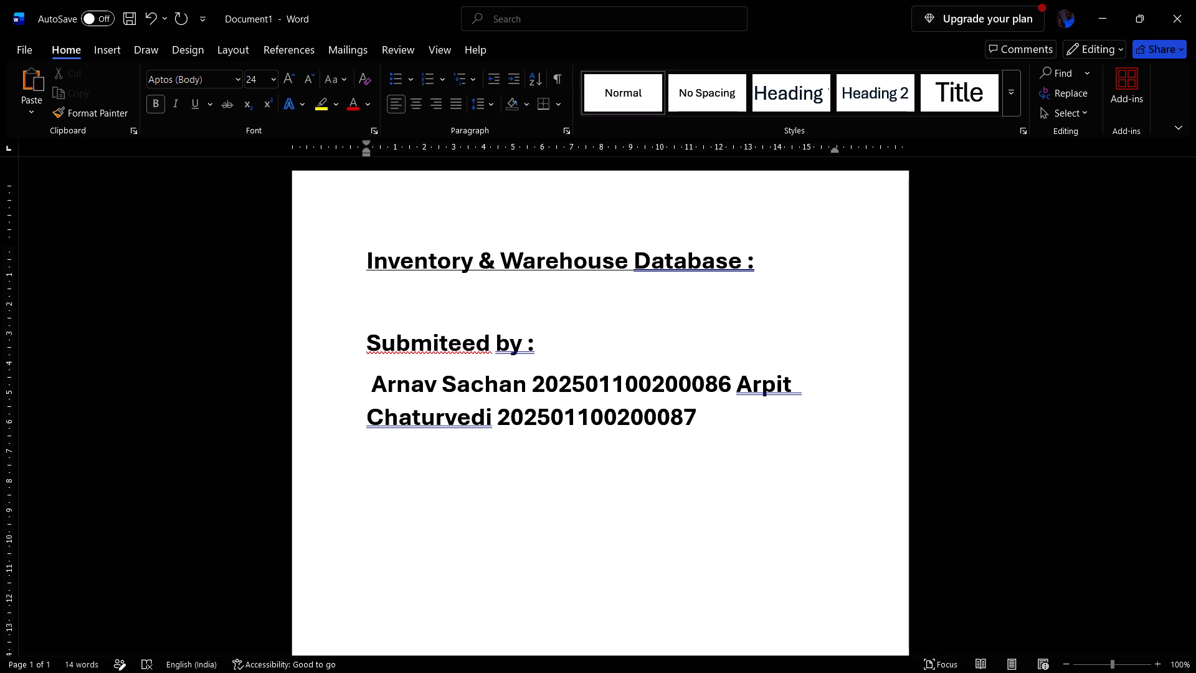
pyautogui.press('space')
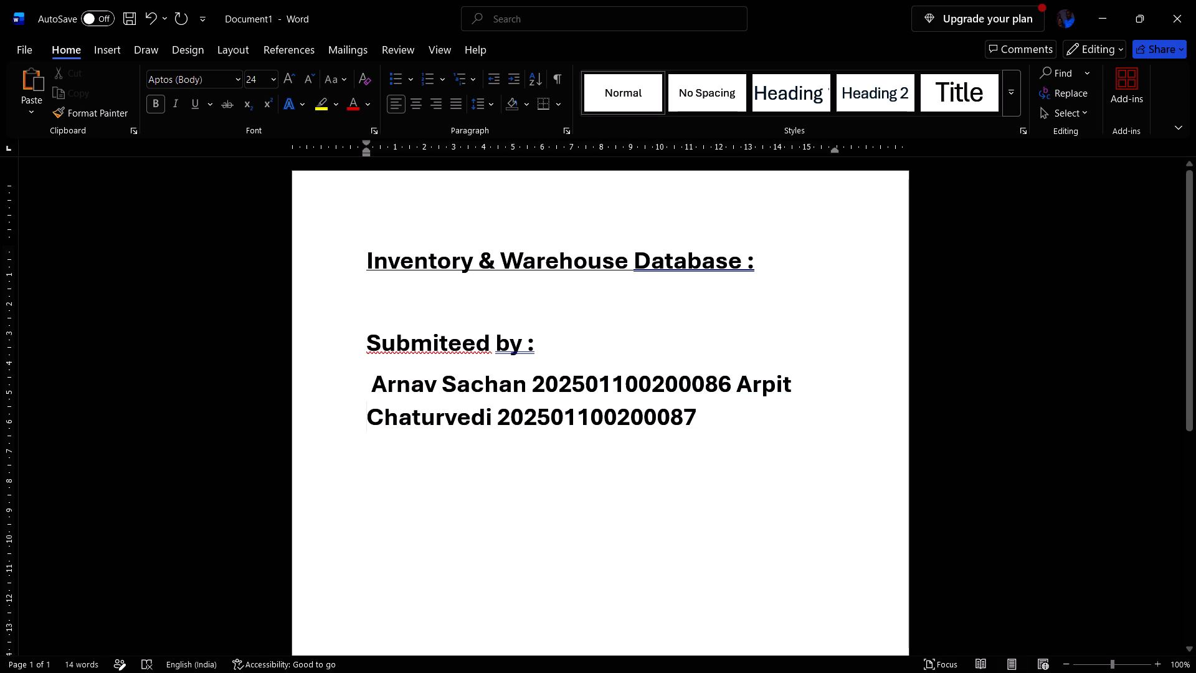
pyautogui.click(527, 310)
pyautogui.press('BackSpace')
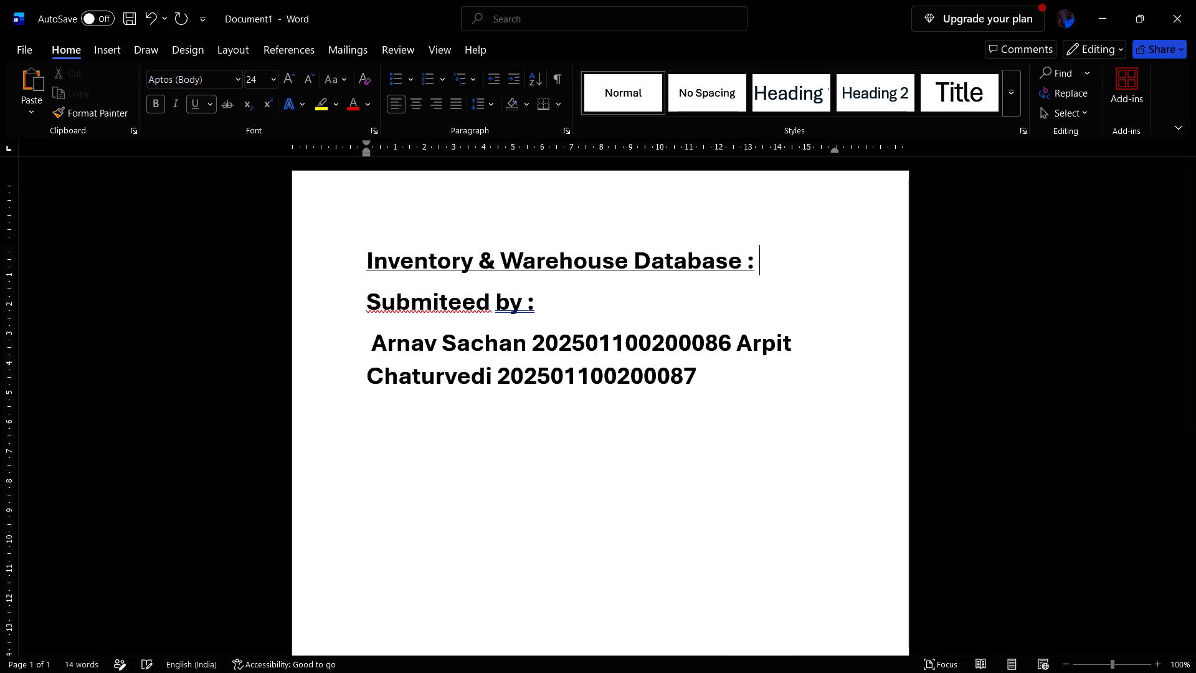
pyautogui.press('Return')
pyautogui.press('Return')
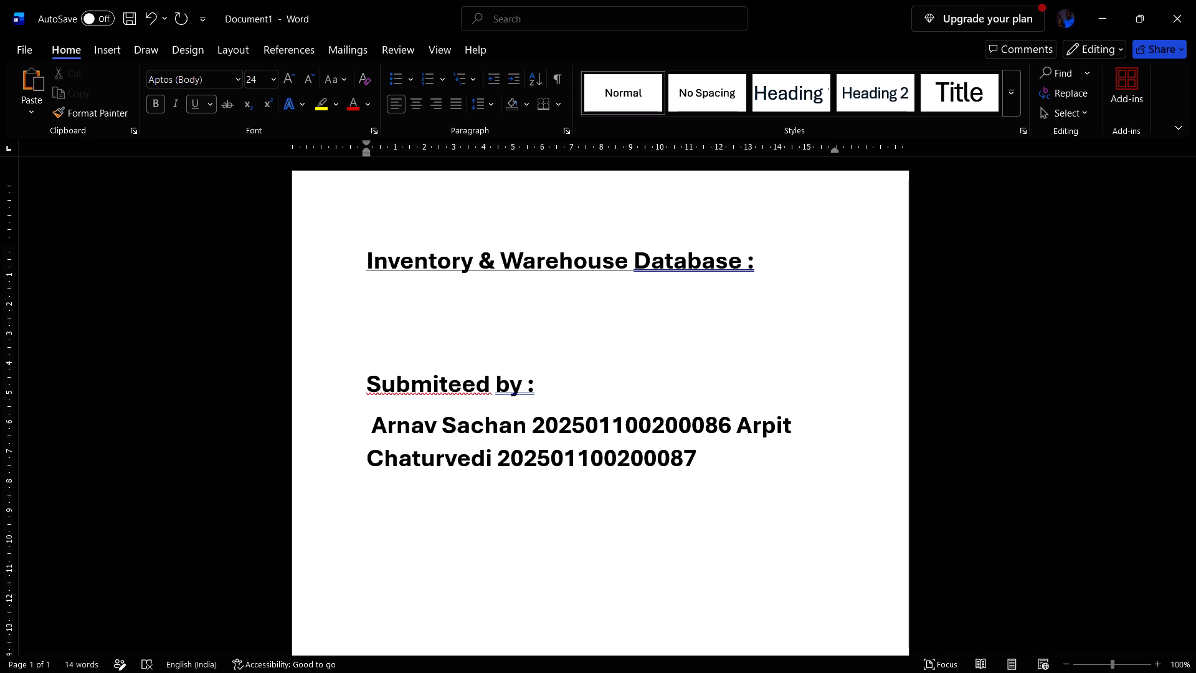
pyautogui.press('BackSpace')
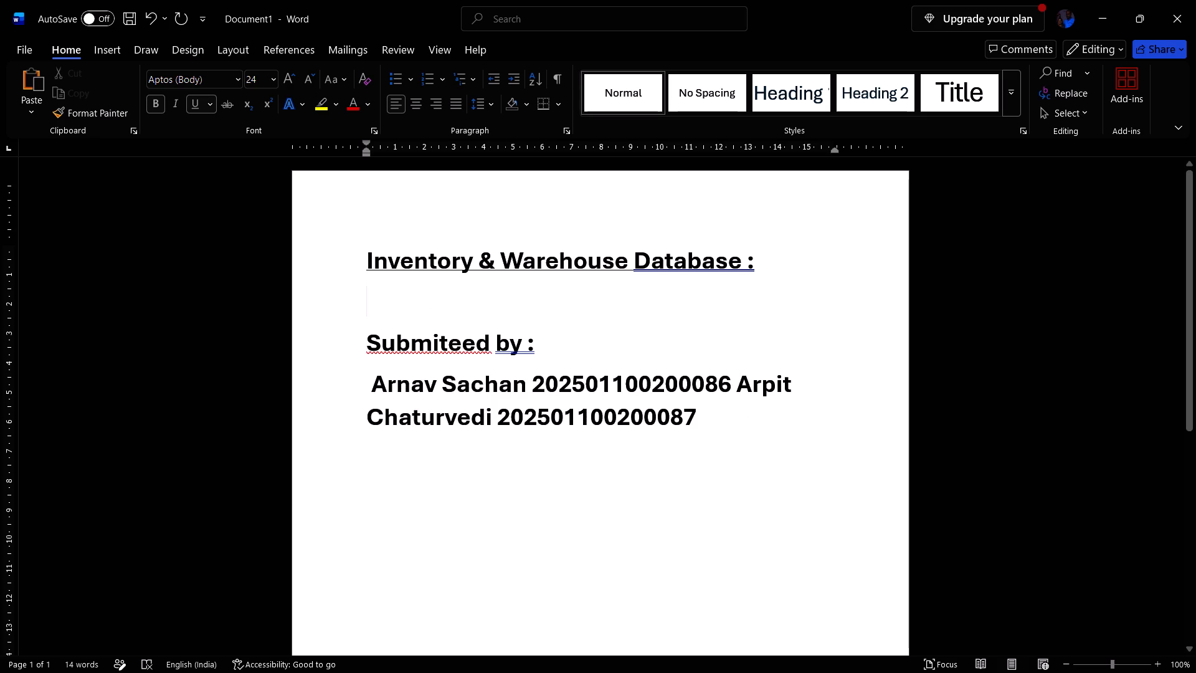
# Replace the pasted names and roll numbers with the first submitter's own name and roll number, indented, 22 pt and not bold.
pyautogui.click(377, 390)
pyautogui.moveTo(377, 390); pyautogui.dragTo(690, 438)
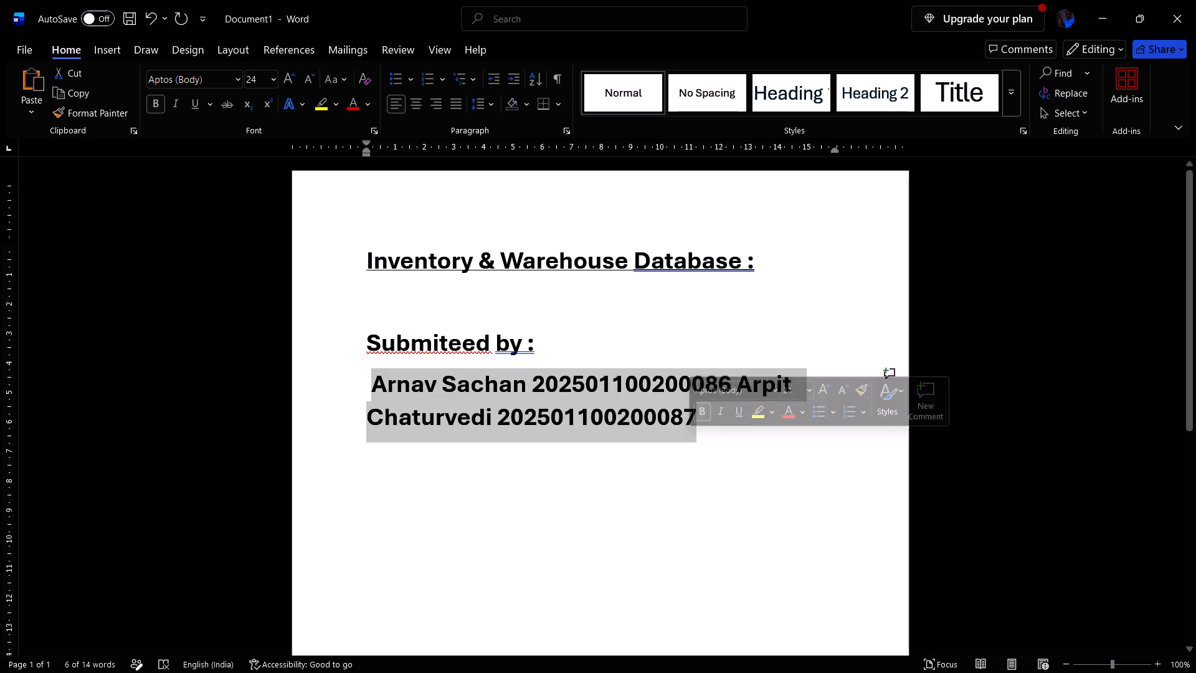
# Reduce the pasted names and roll numbers to 22 pt and replace them with a two-tab indent below "Submiteed by :".
pyautogui.click(308, 70)
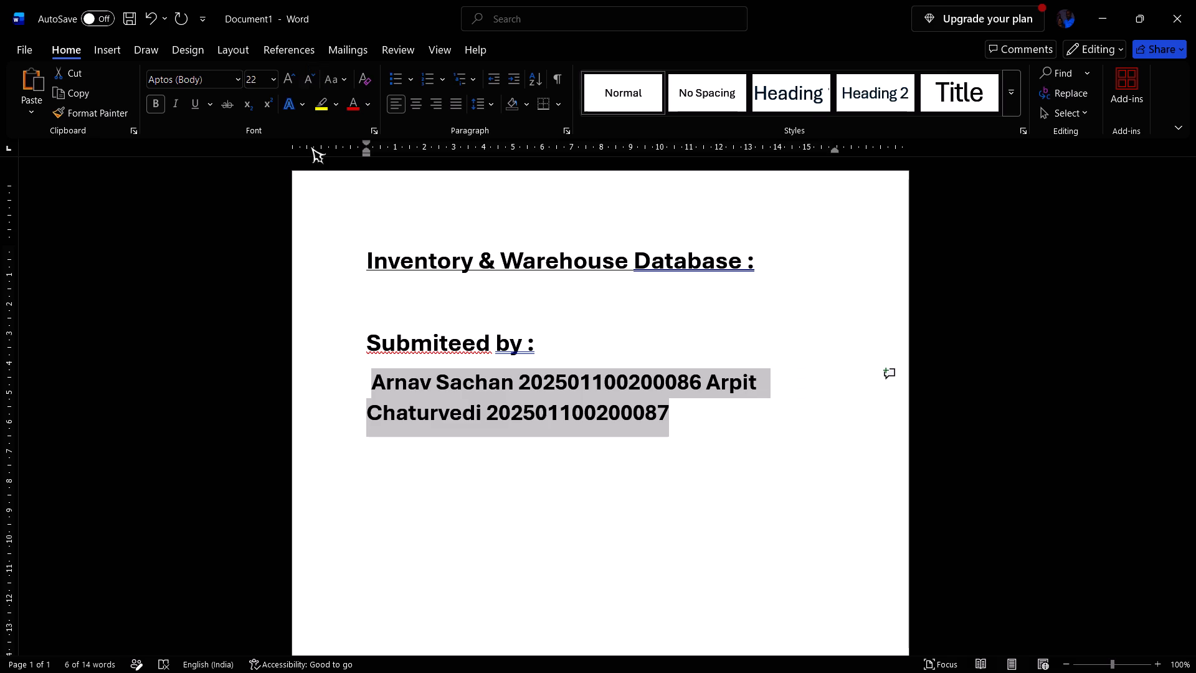
pyautogui.press('Tab')
pyautogui.press('Tab')
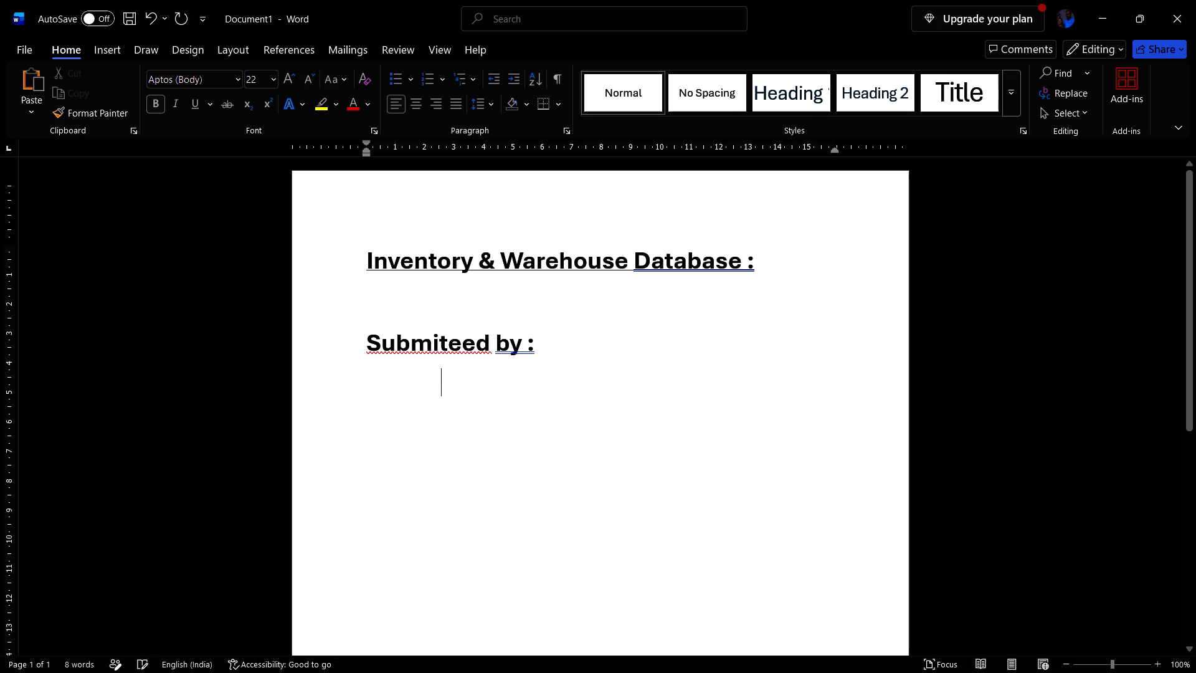
# Enter the first submitter's name and roll number in non-bold text on the indented line, separated by a colon, and start a new line.
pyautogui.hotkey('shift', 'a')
pyautogui.press('BackSpace')
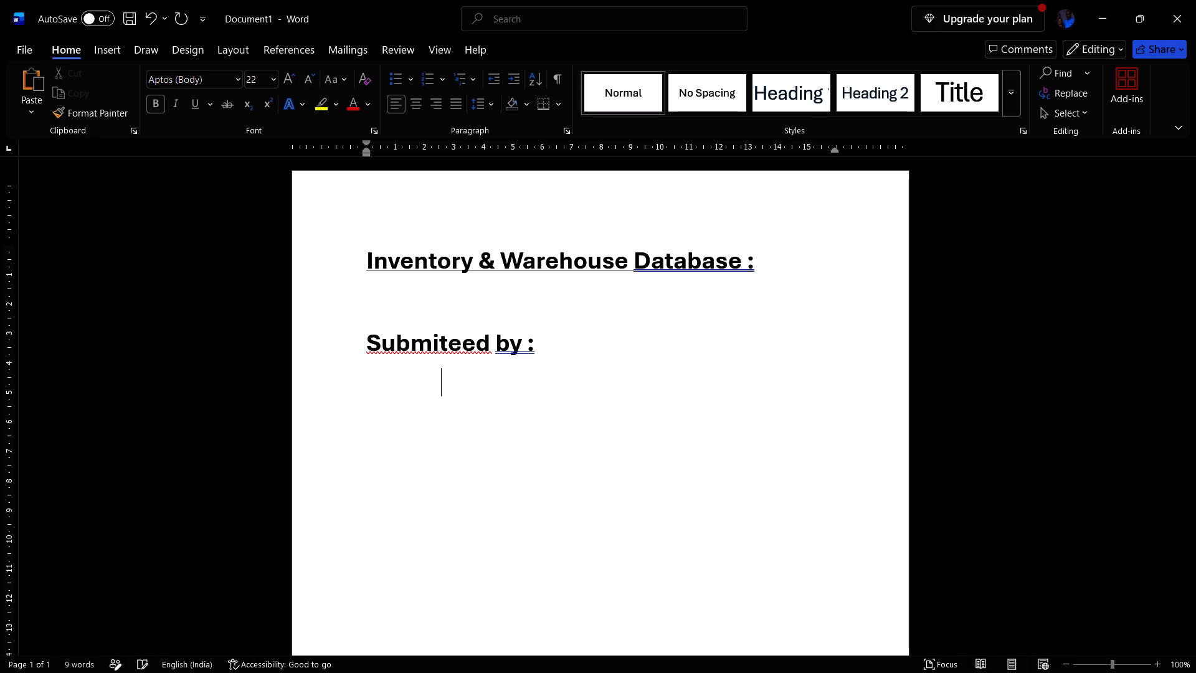
pyautogui.click(154, 98)
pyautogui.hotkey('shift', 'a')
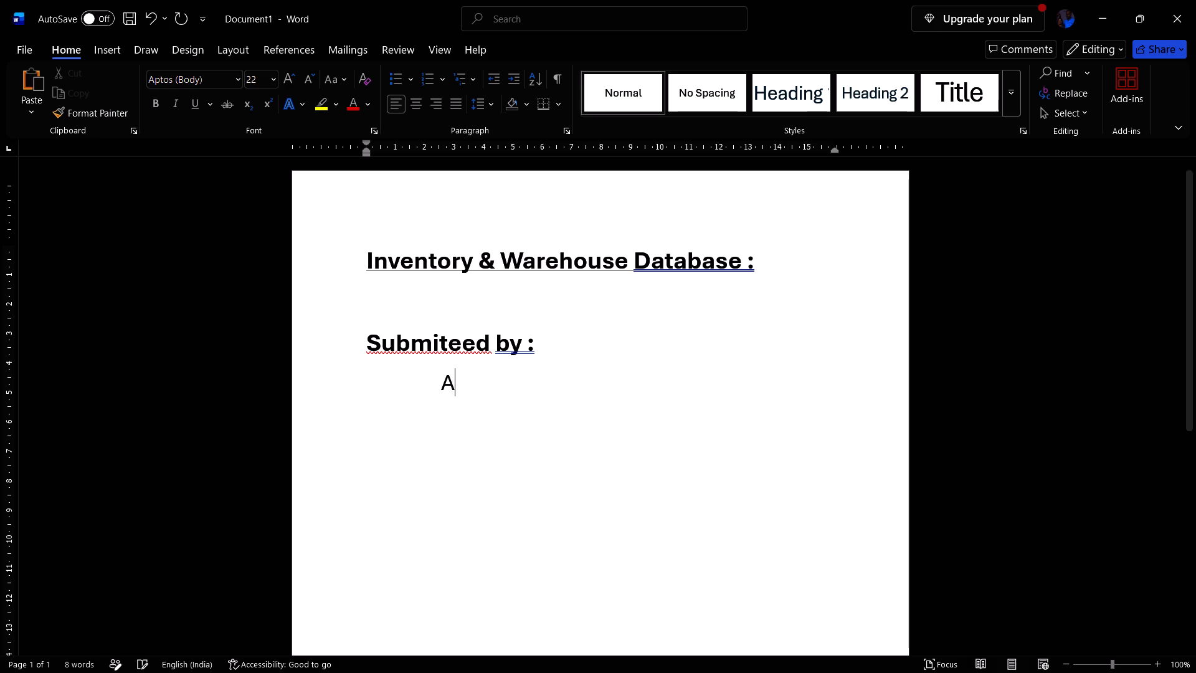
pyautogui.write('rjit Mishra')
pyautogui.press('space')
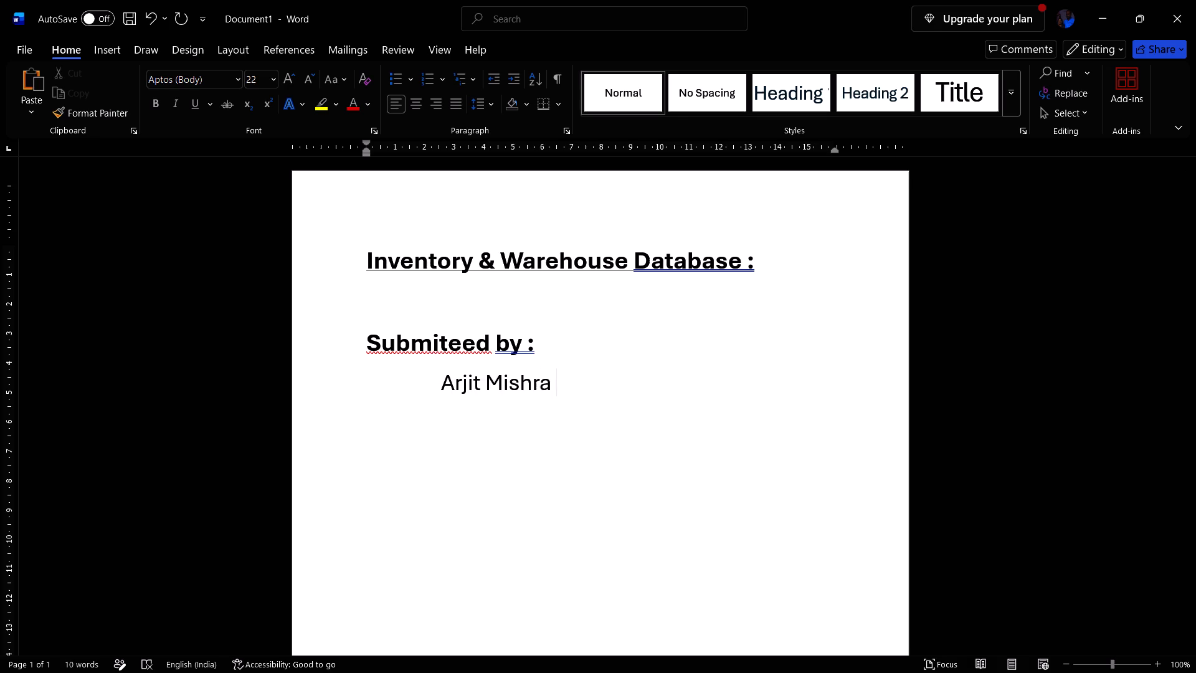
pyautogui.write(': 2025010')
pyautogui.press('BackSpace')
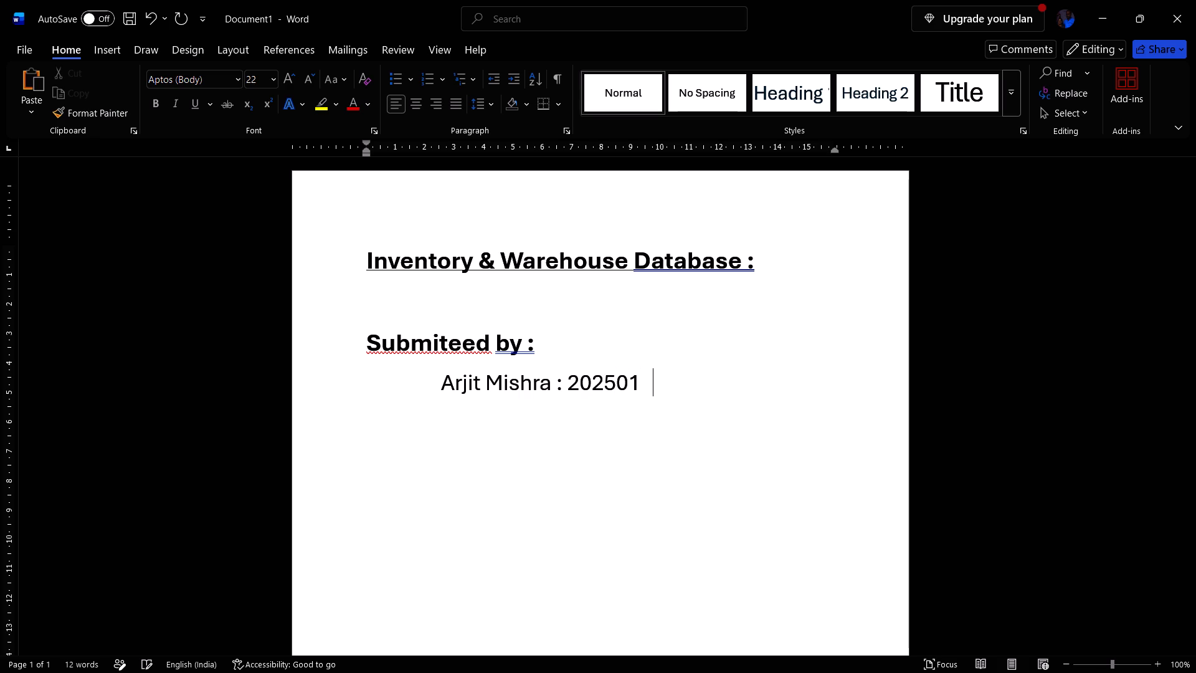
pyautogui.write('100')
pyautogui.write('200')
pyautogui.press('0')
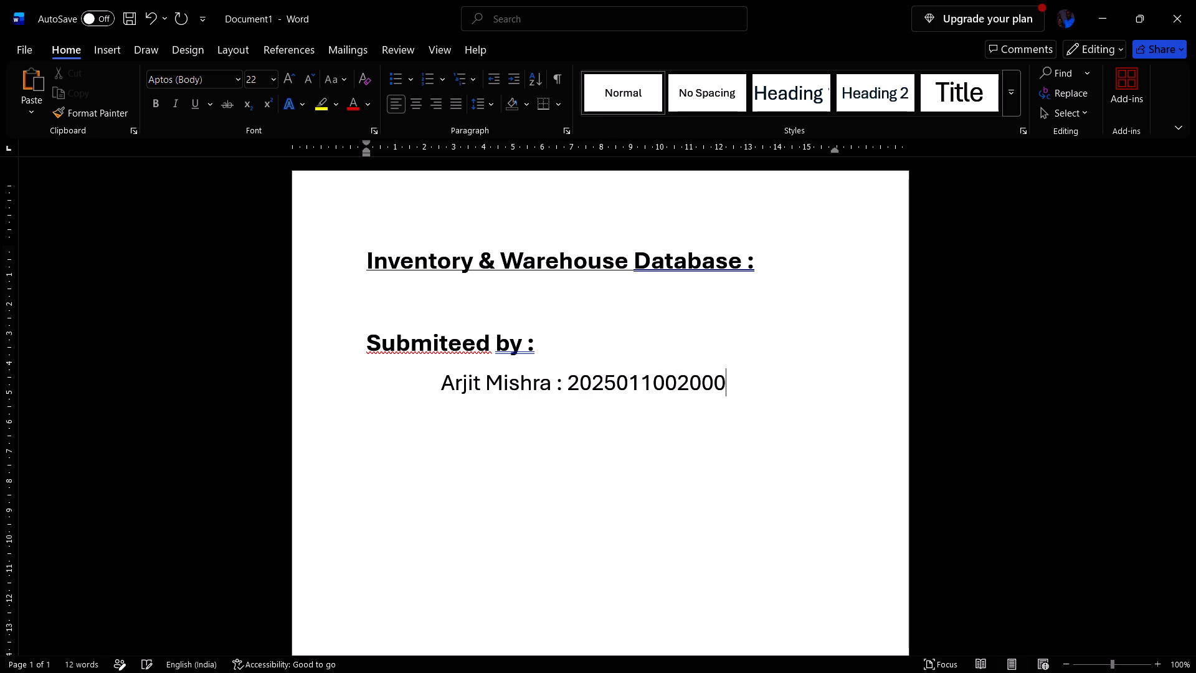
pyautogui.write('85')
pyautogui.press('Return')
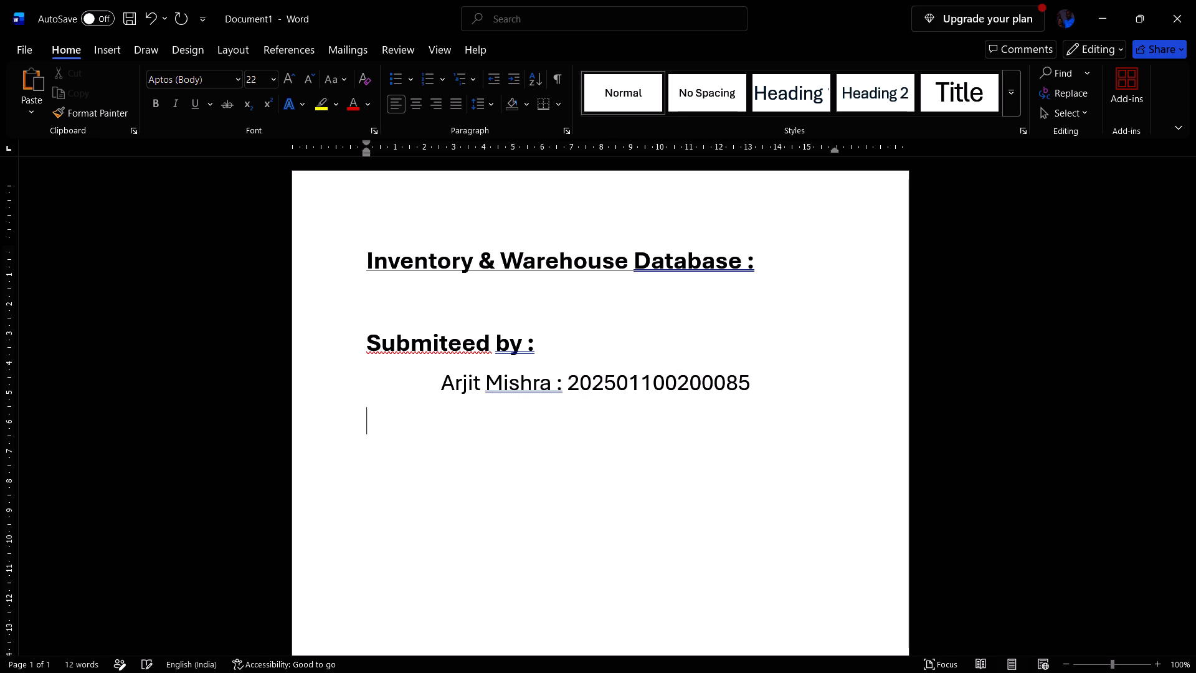
# Indent the empty line below the first submitter by two tabs.
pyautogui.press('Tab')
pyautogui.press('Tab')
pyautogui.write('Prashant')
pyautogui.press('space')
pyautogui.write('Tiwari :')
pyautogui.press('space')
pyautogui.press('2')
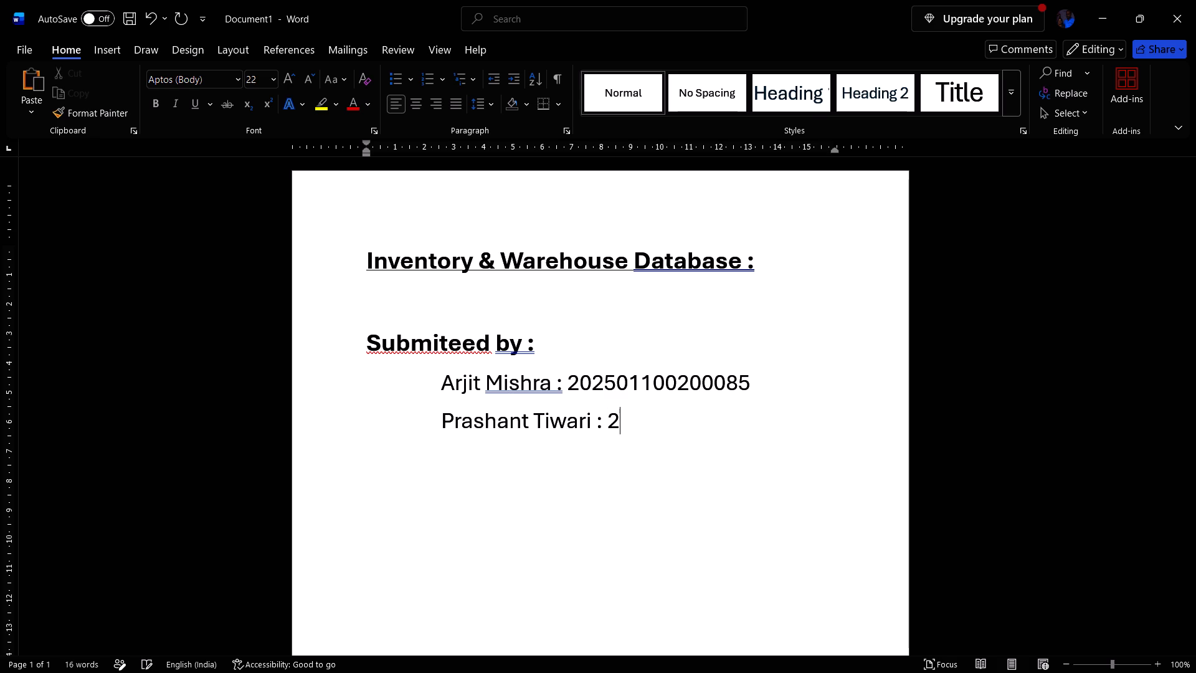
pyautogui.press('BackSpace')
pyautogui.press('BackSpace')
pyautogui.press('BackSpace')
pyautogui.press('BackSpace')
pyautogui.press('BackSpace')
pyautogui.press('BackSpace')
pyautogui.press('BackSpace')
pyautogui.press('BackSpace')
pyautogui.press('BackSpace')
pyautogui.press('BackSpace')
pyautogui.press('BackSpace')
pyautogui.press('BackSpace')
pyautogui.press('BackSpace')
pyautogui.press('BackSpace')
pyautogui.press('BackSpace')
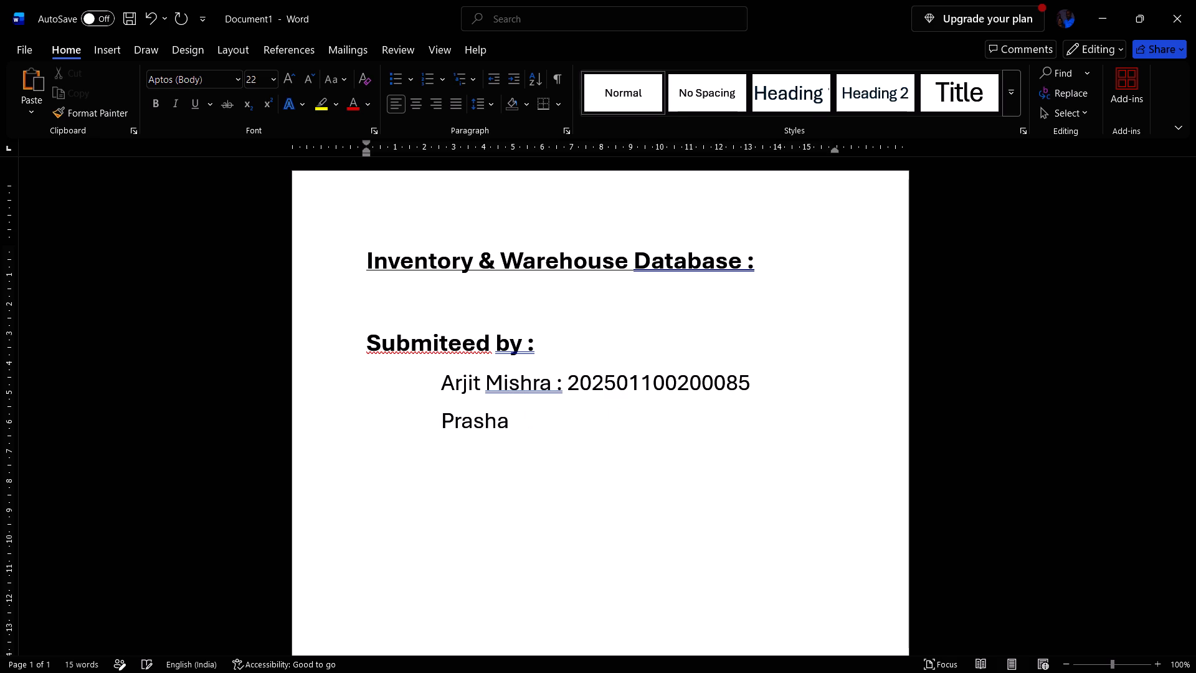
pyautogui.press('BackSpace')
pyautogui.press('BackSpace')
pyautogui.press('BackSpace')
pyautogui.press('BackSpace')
# Enter the second submitter's name, a spaced colon and the roll number on the indented line.
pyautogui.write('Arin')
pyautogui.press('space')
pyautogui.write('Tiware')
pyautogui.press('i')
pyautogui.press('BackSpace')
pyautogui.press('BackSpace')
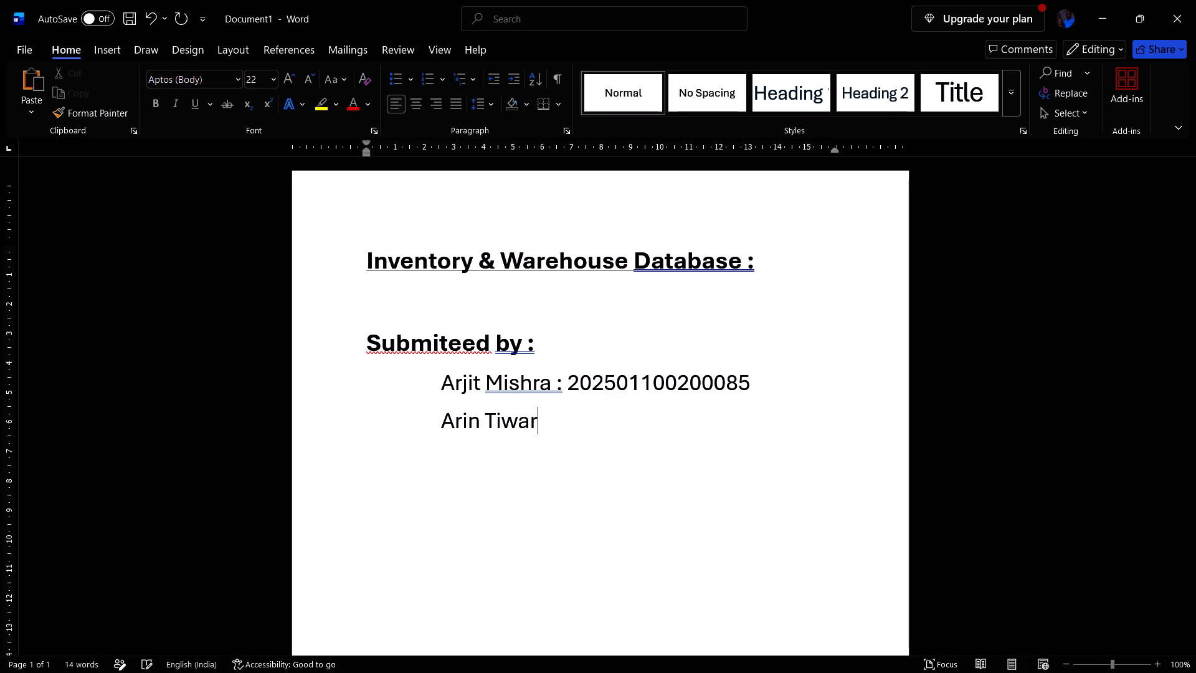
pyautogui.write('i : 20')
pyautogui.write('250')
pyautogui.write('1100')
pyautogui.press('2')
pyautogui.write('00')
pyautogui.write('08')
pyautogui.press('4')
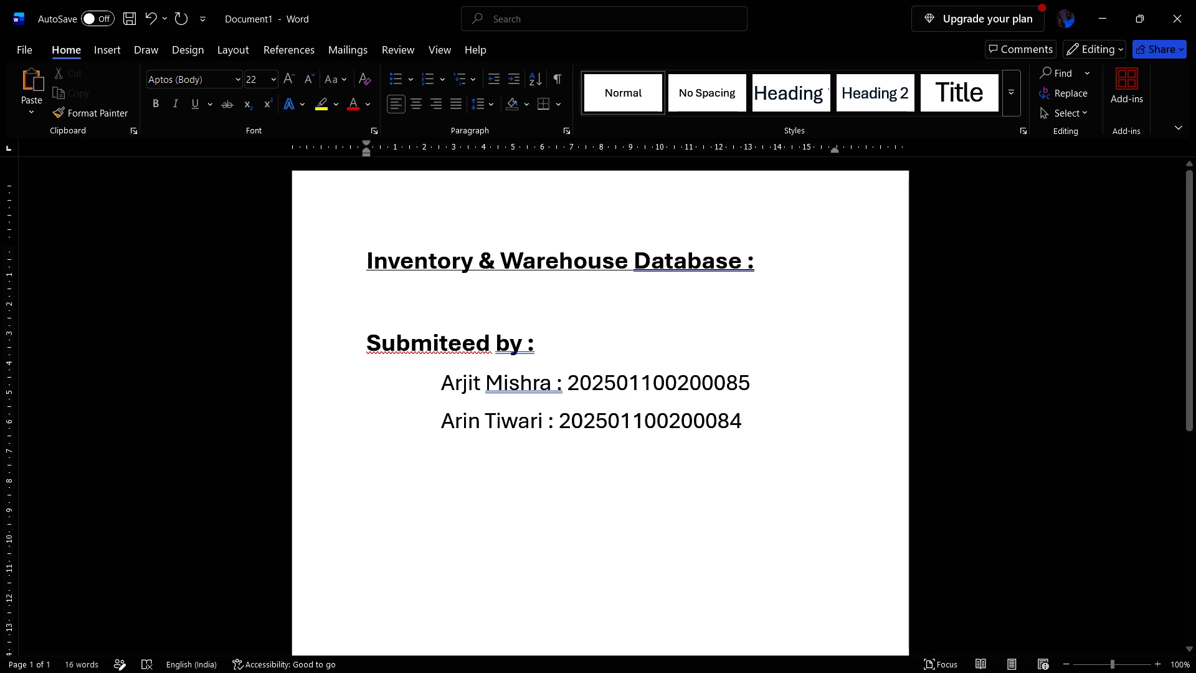
# Insert two extra spaces between the colon and the second submitter's roll number to line it up with the one above.
pyautogui.click(437, 422)
pyautogui.click(553, 418)
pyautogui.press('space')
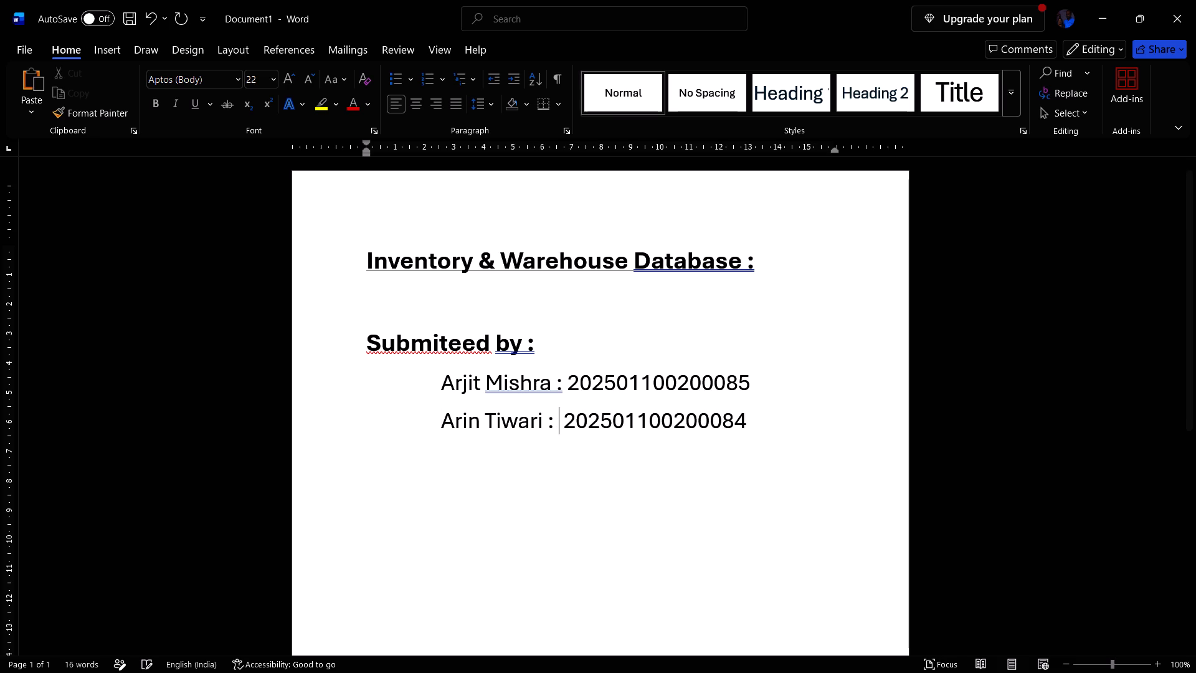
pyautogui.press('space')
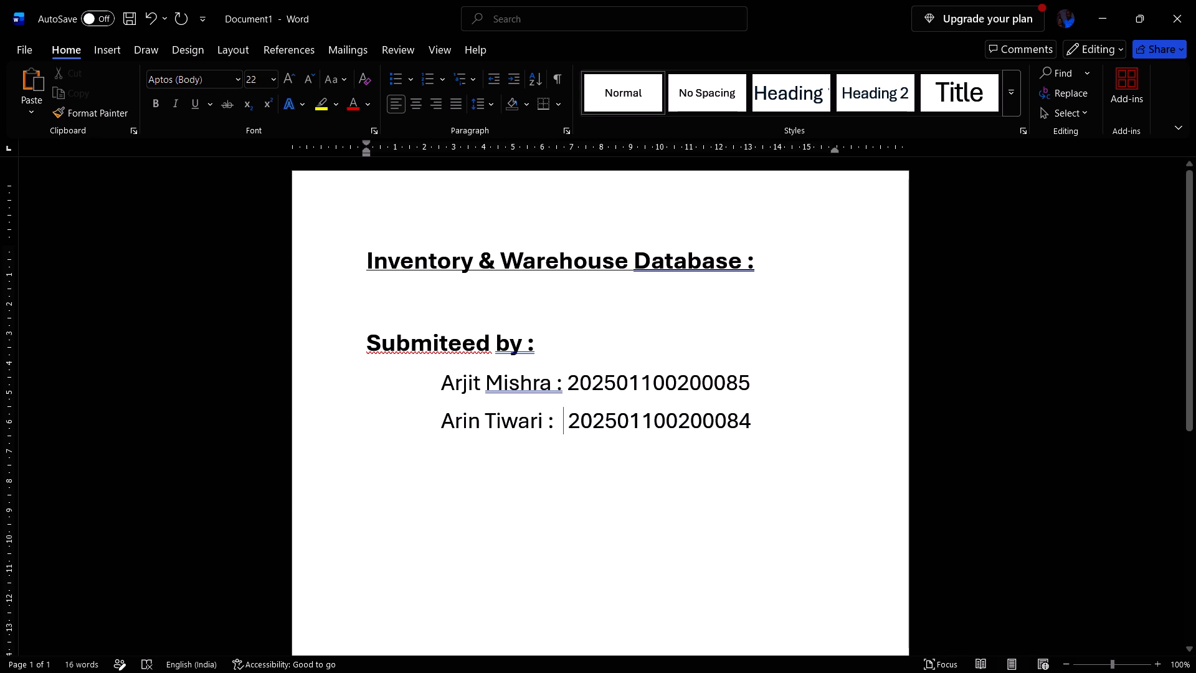
# Add an empty line below the second submitter's entry.
pyautogui.click(785, 405)
pyautogui.click(782, 419)
pyautogui.press('Return')
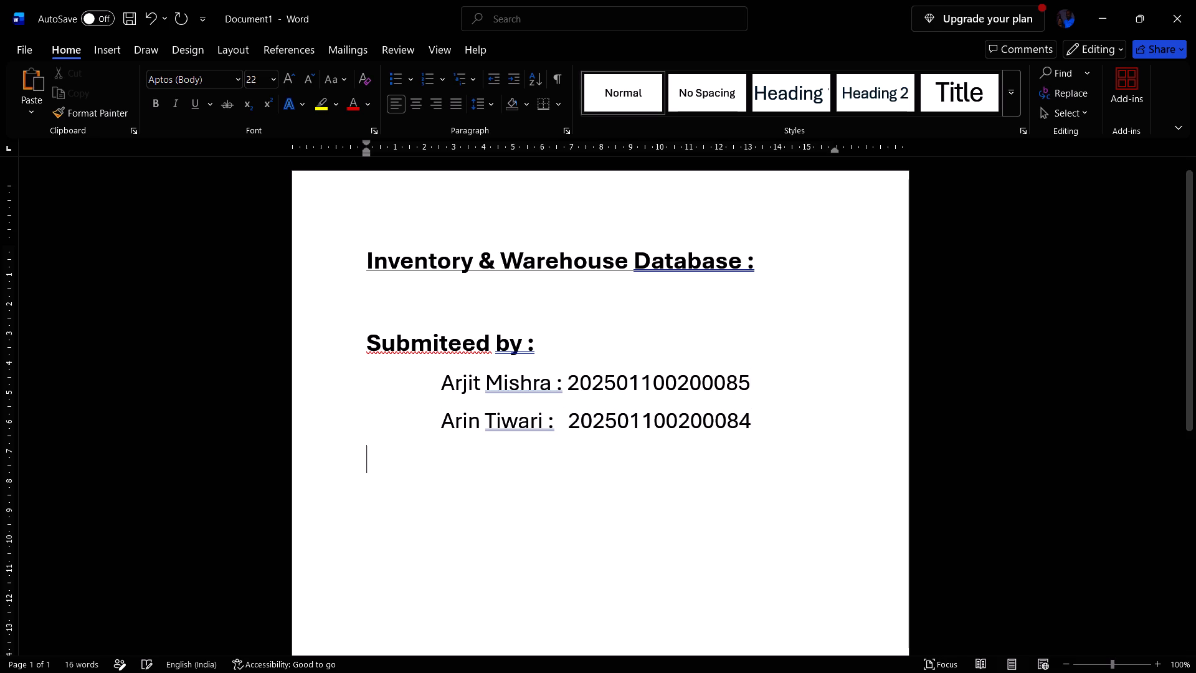
# Enlarge the title "Inventory & Warehouse Database :" to 28 pt.
pyautogui.click(765, 265)
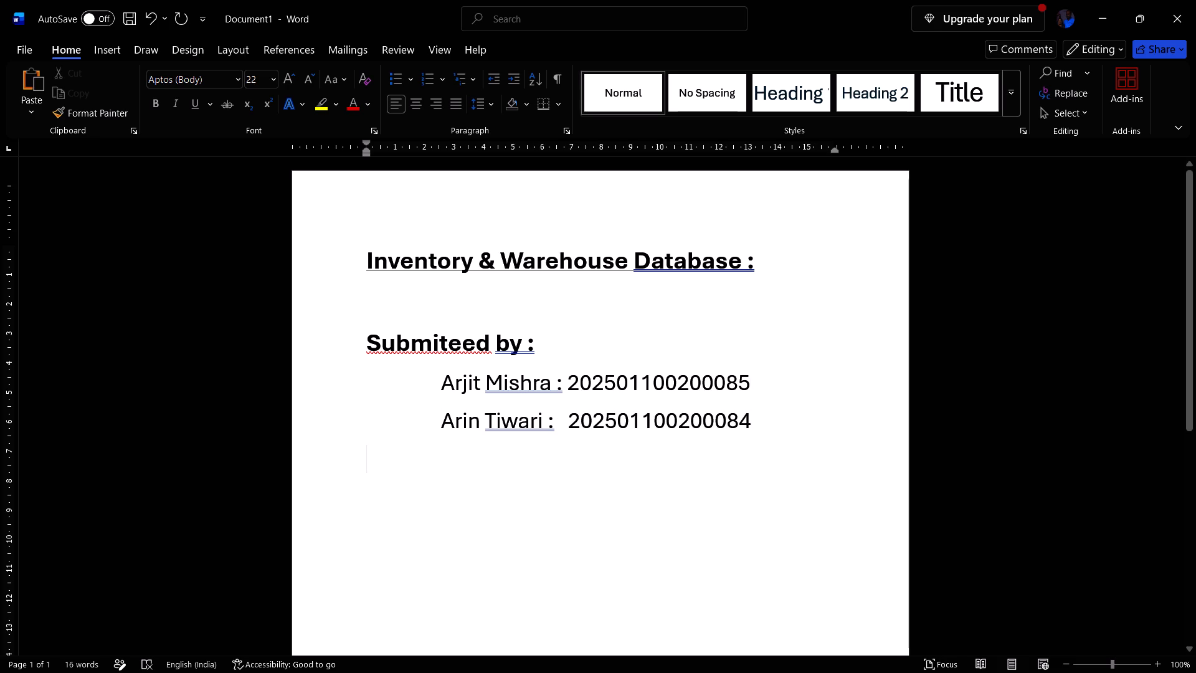
pyautogui.moveTo(775, 275); pyautogui.dragTo(377, 247)
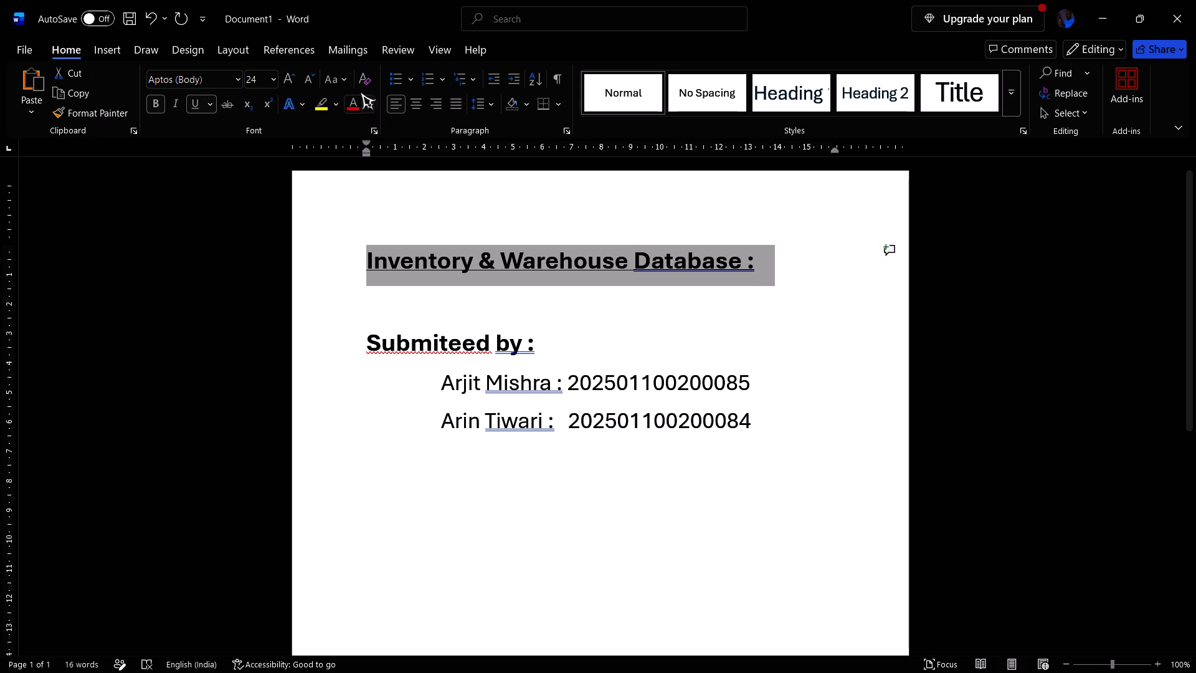
pyautogui.click(290, 74)
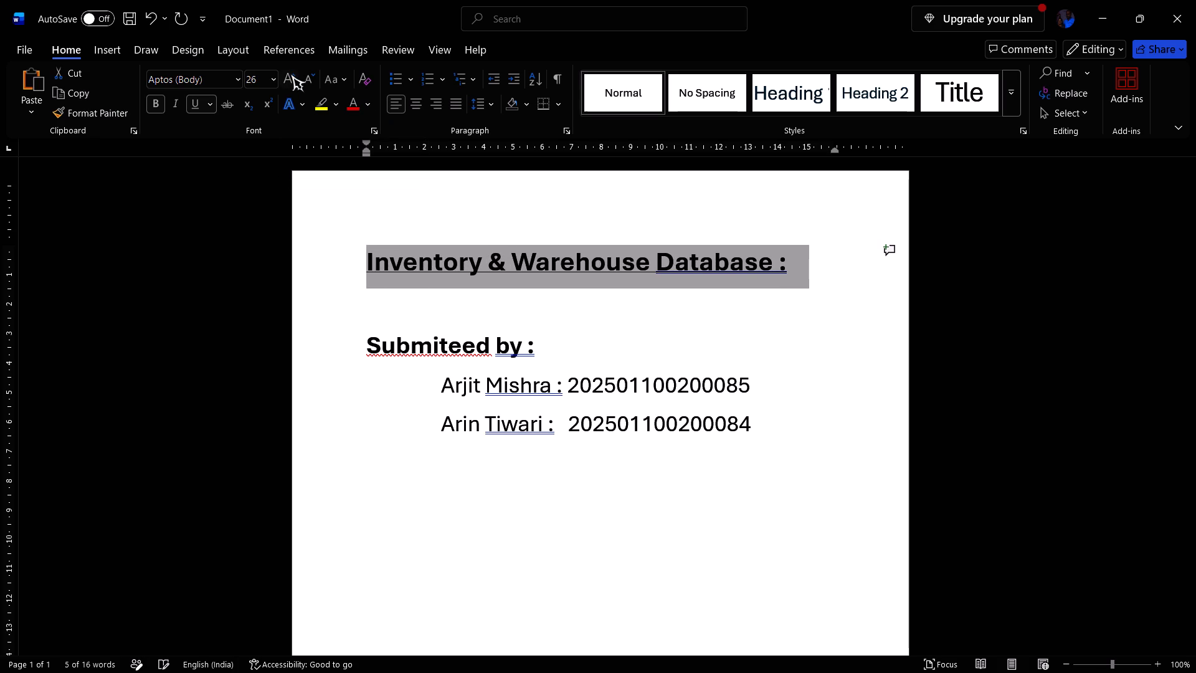
pyautogui.click(290, 74)
pyautogui.click(344, 303)
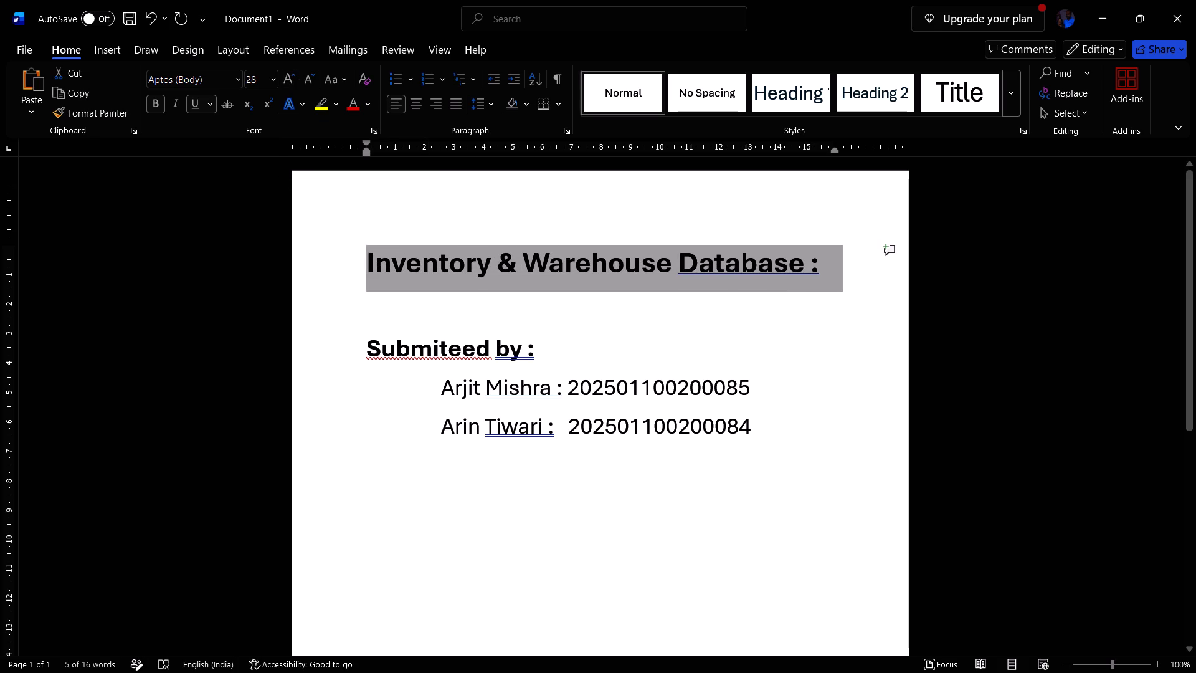
# Indent the "Submiteed by :" heading by one tab and enlarge it to 26 pt.
pyautogui.click(624, 361)
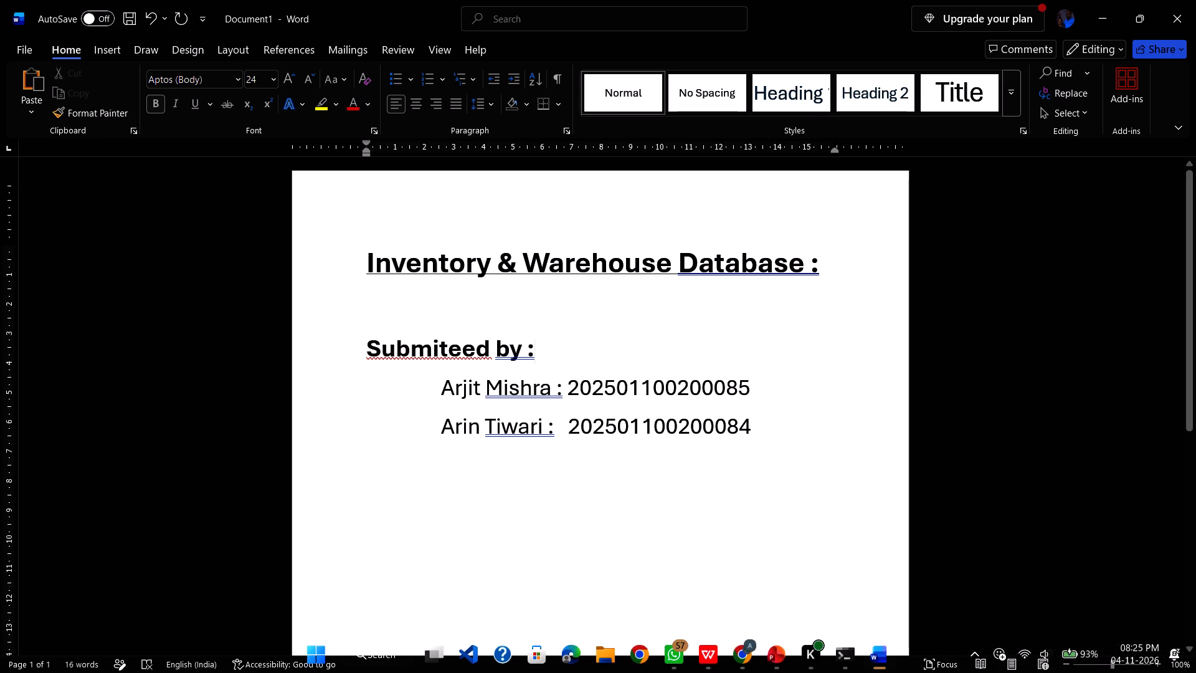
pyautogui.click(551, 354)
pyautogui.click(366, 361)
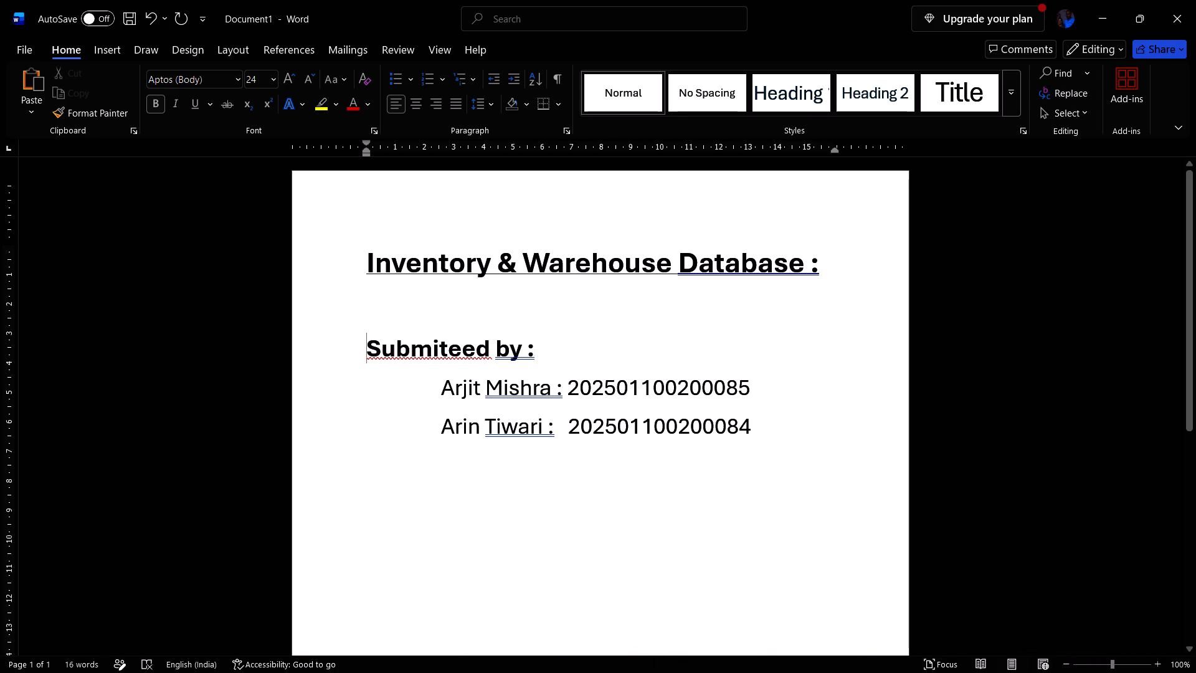
pyautogui.press('Tab')
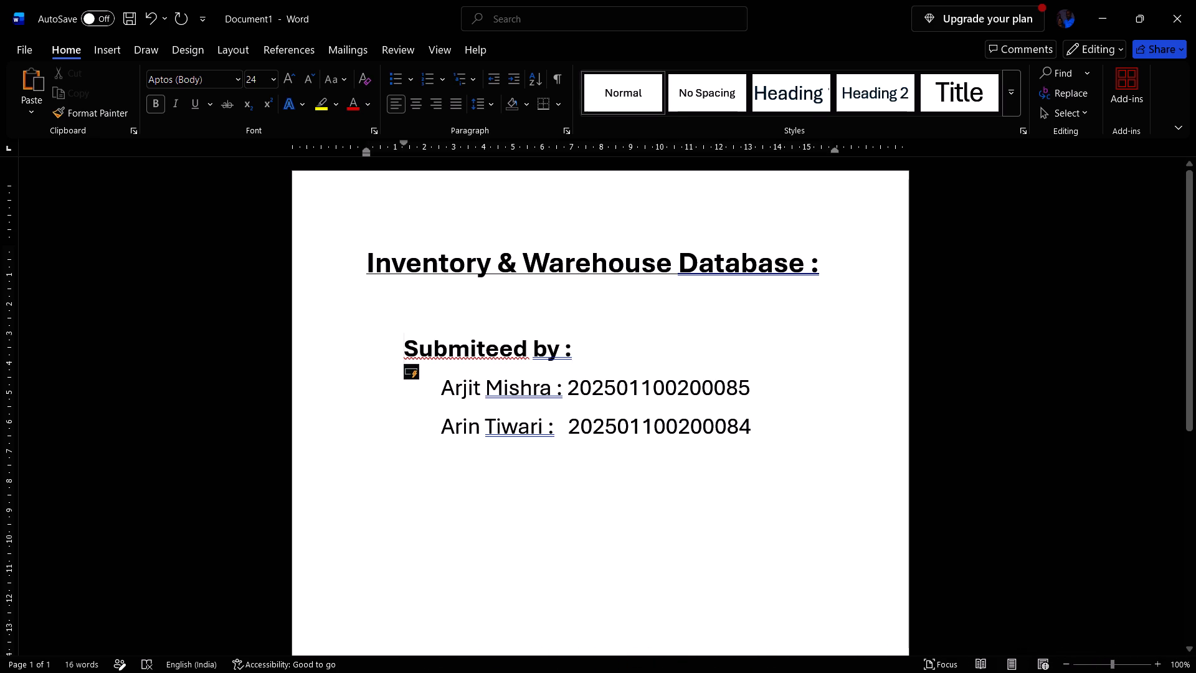
pyautogui.moveTo(585, 348); pyautogui.dragTo(394, 338)
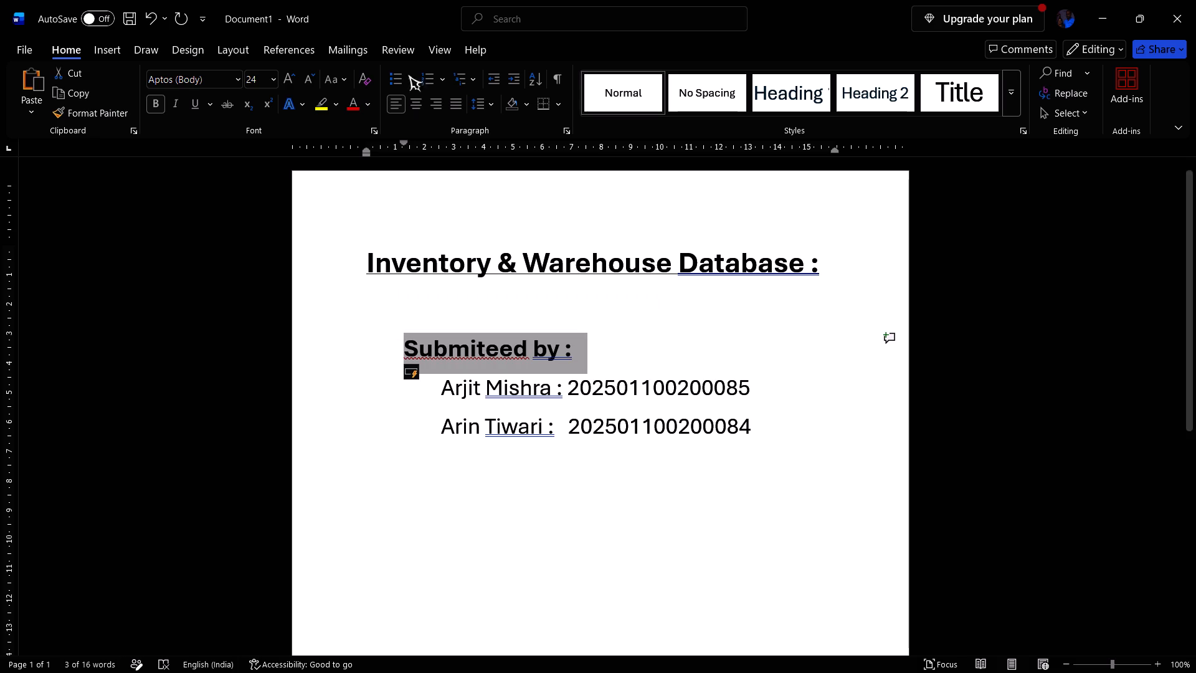
pyautogui.click(293, 78)
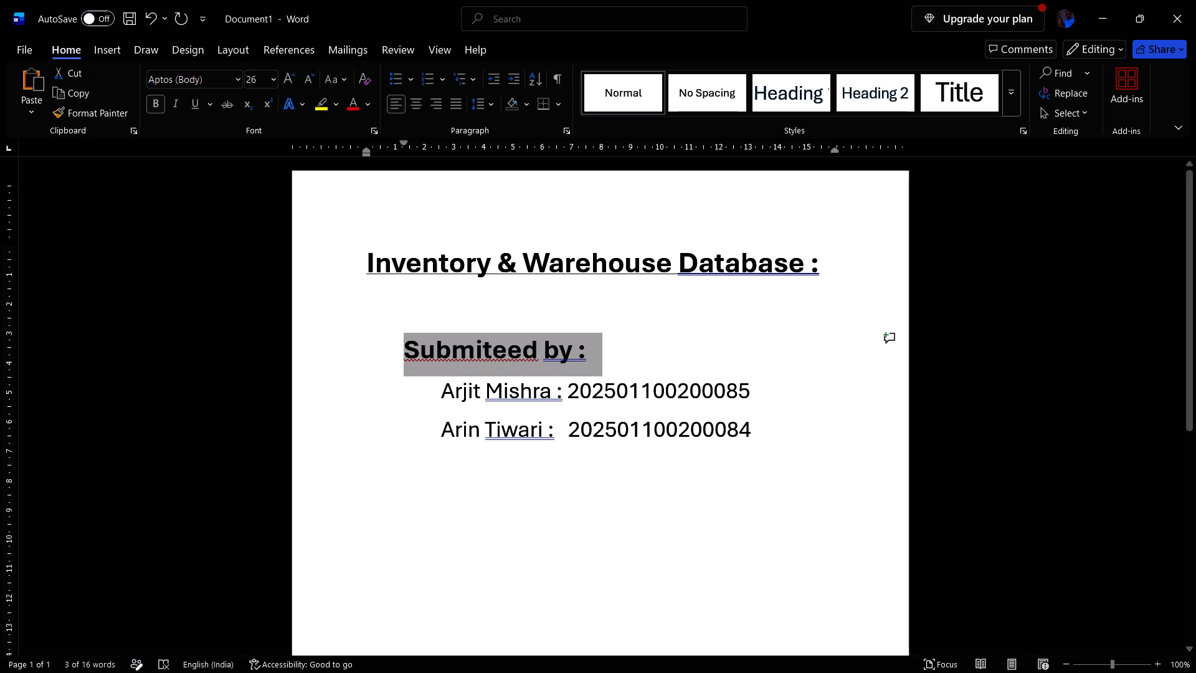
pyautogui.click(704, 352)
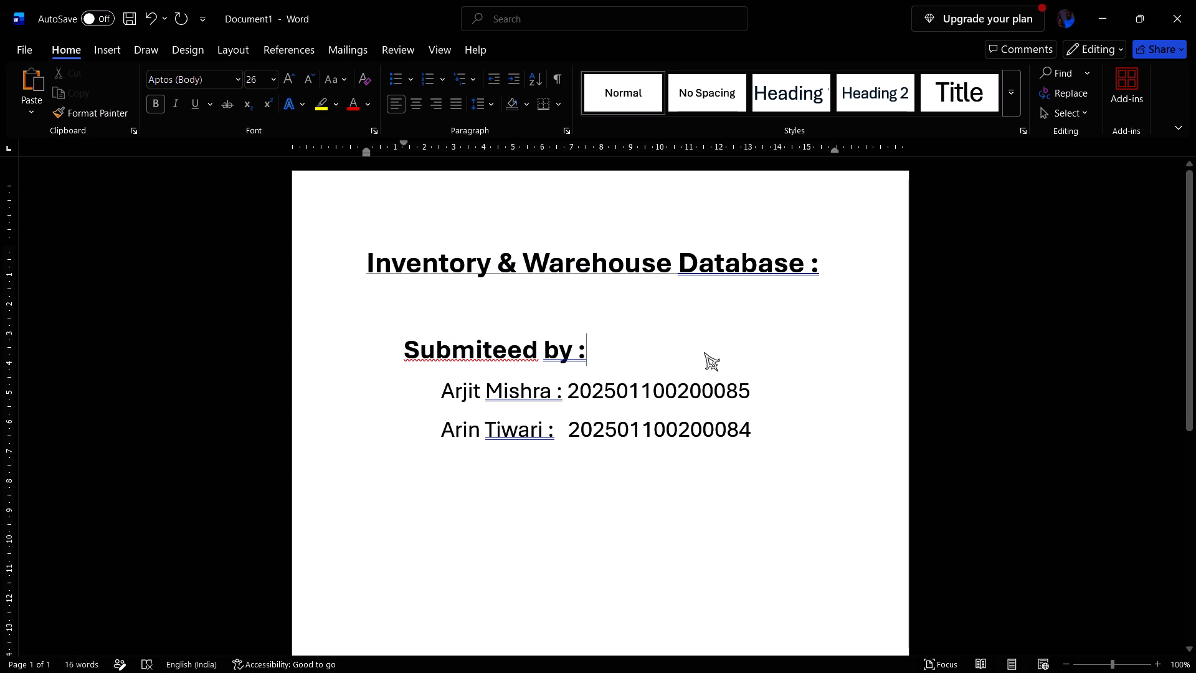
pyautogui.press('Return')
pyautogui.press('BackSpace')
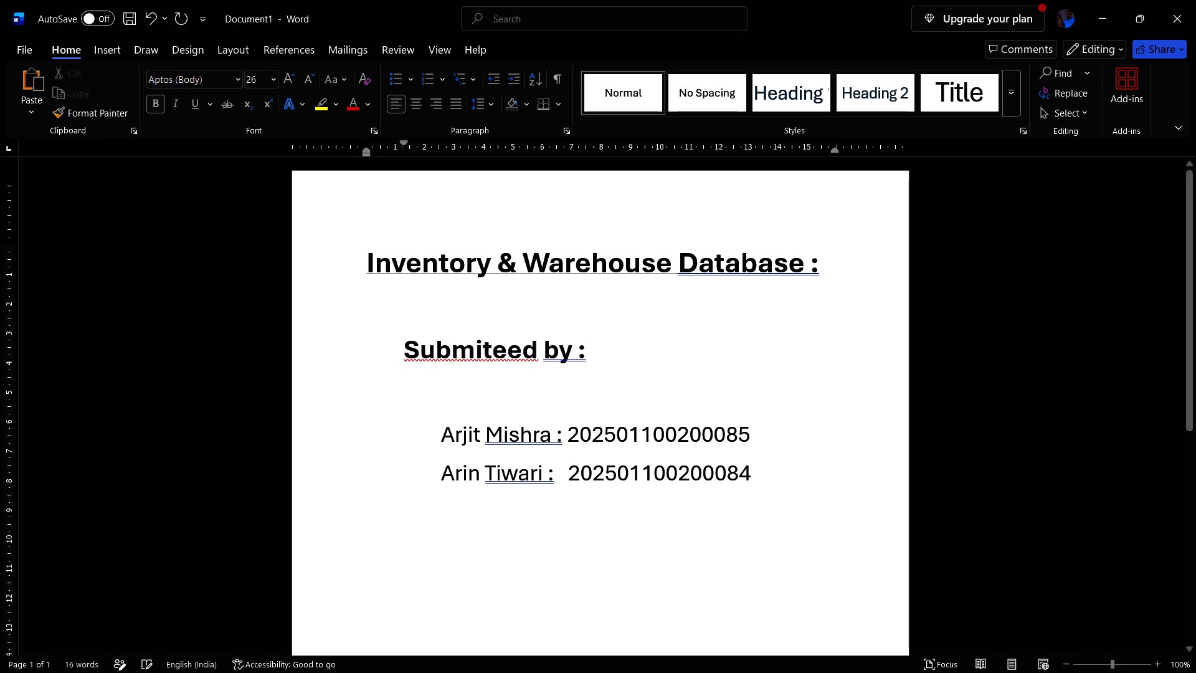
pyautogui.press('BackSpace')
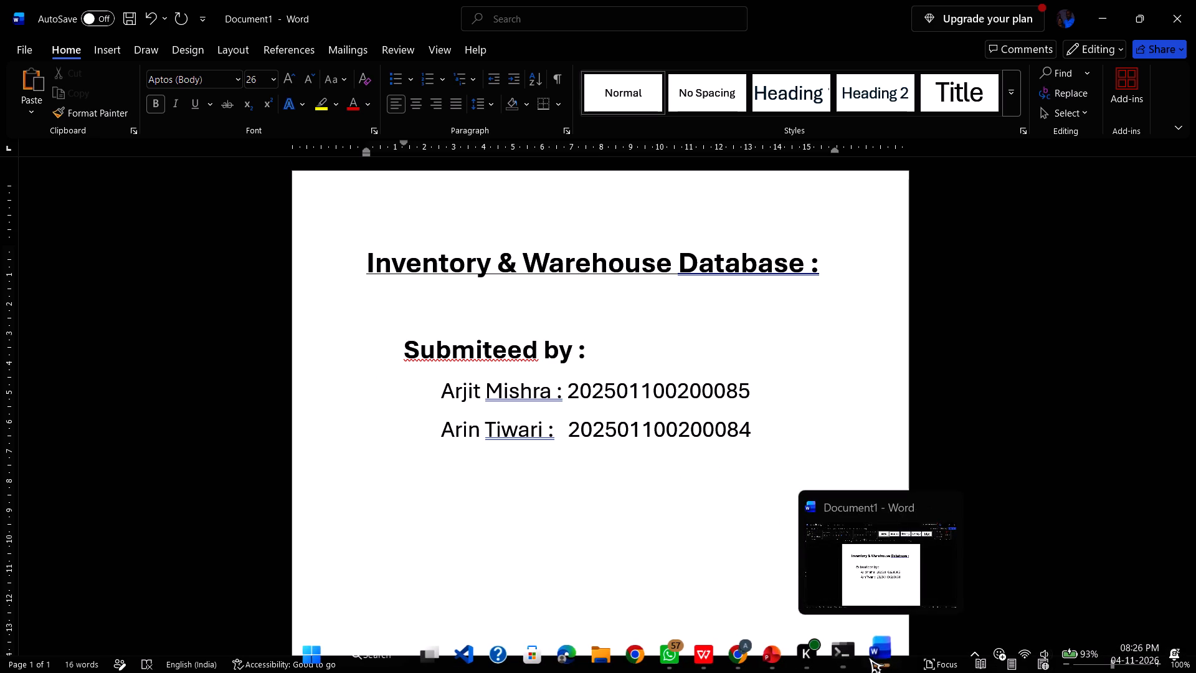
# Switch to Chrome and examine what the College Database PDF places below the submitter details.
pyautogui.click(731, 651)
pyautogui.click(780, 309)
pyautogui.scroll(-1, 780, 309)
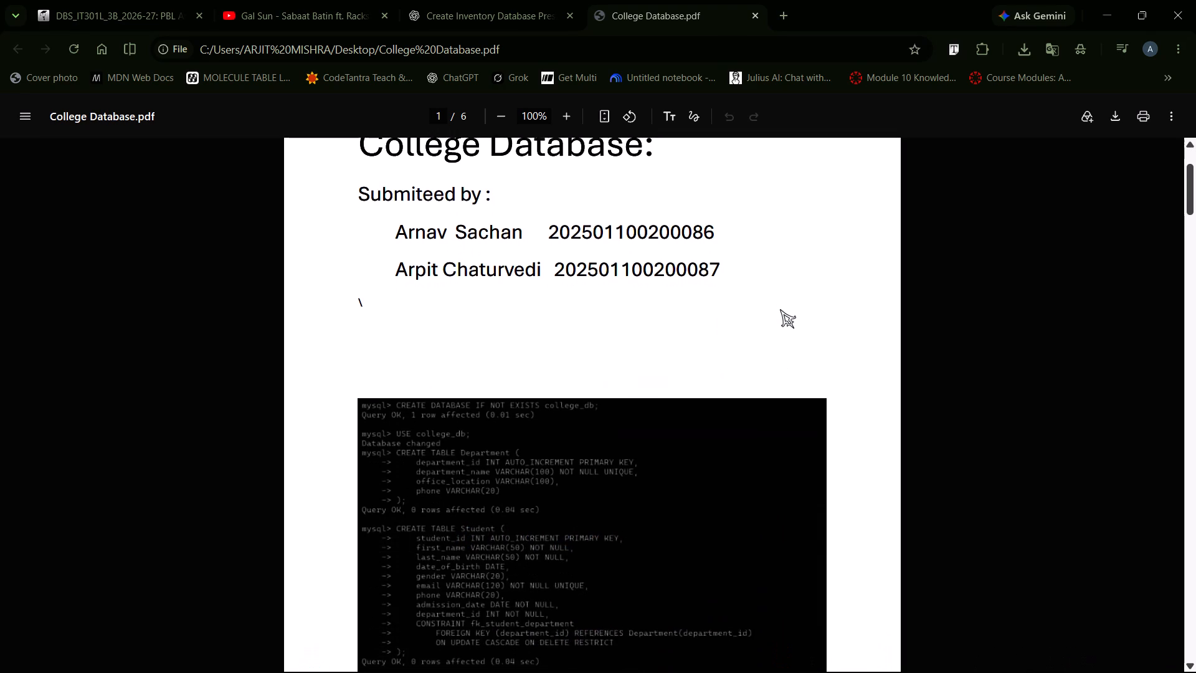
pyautogui.scroll(-1, 780, 309)
pyautogui.click(1095, 11)
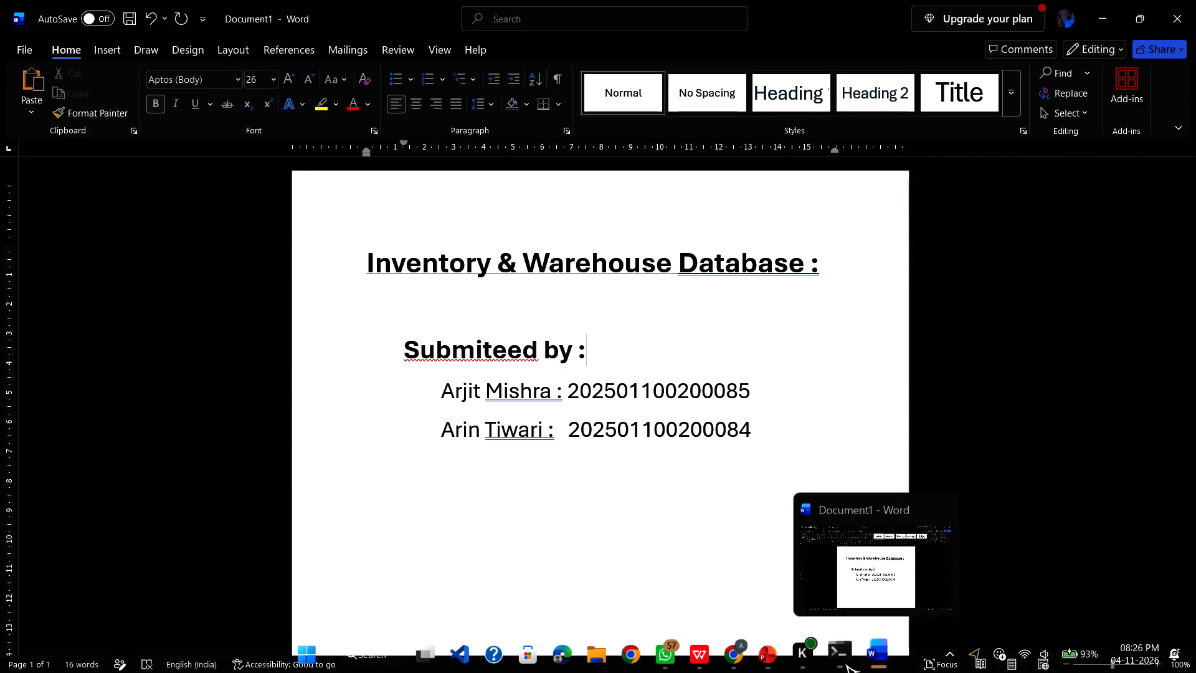
# Switch to the Command Prompt window running the MySQL session.
pyautogui.click(840, 662)
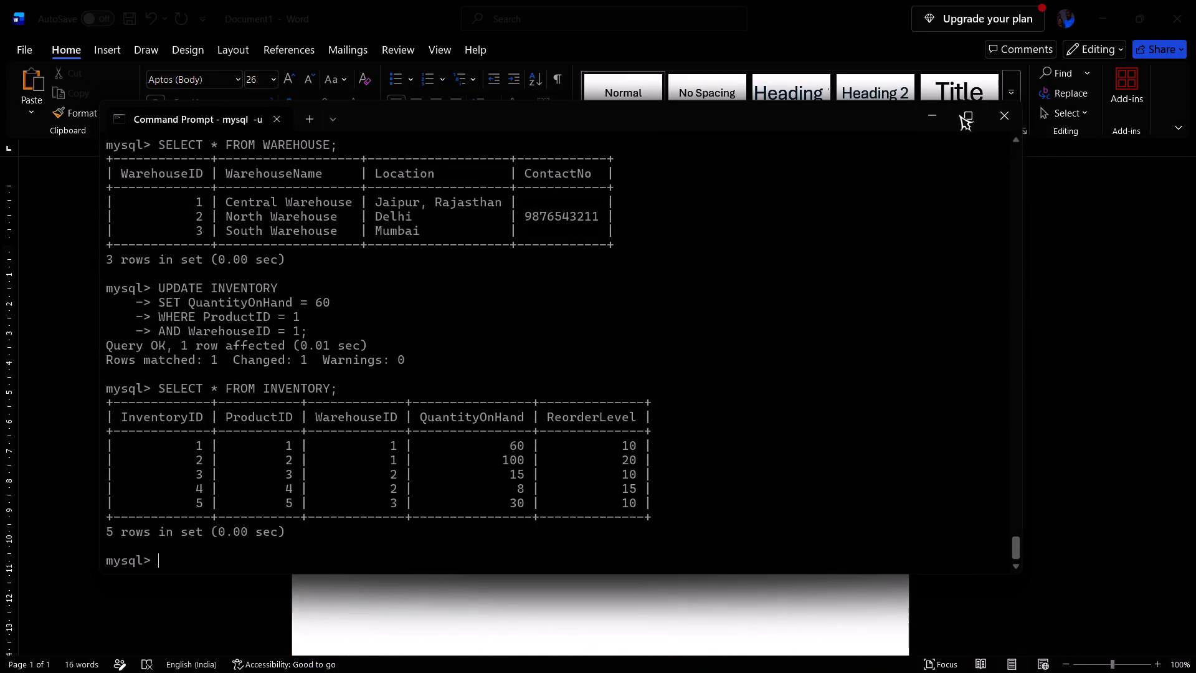
# Maximize the MySQL Command Prompt and copy a screen snip from "USE InventoryDB;" through the visible part of the CREATE TABLE INVENTORY statement.
pyautogui.click(958, 113)
pyautogui.scroll(15, 662, 317)
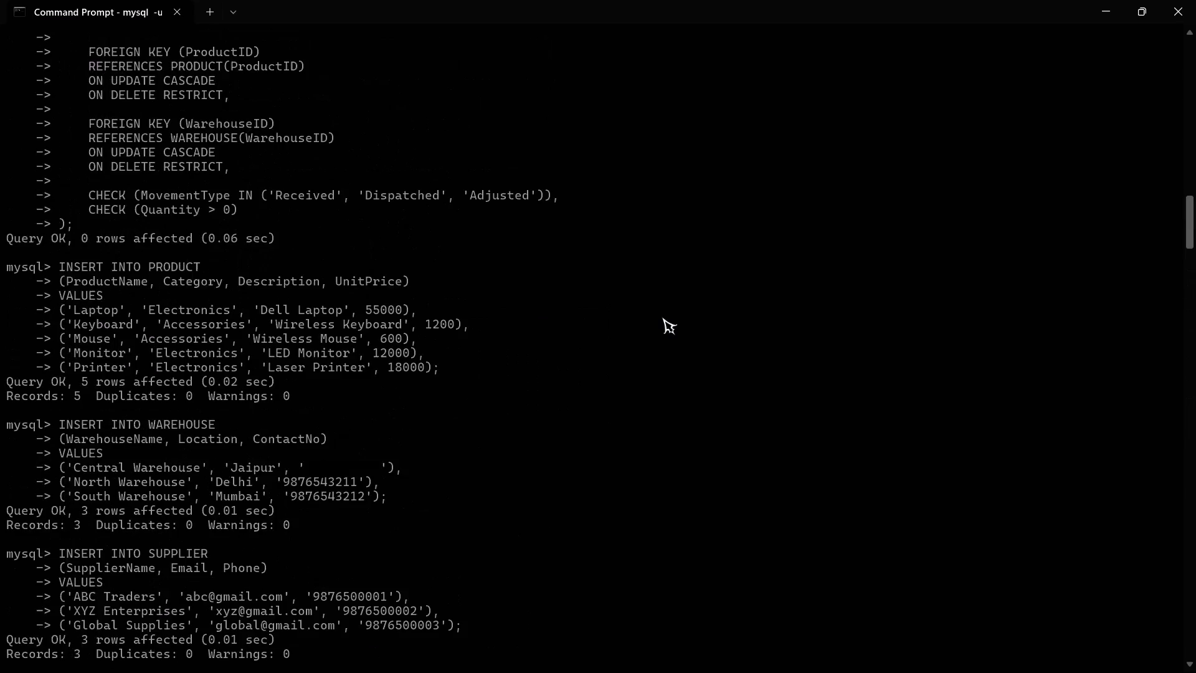
pyautogui.scroll(6, 662, 317)
pyautogui.scroll(20, 662, 317)
pyautogui.scroll(-1, 662, 317)
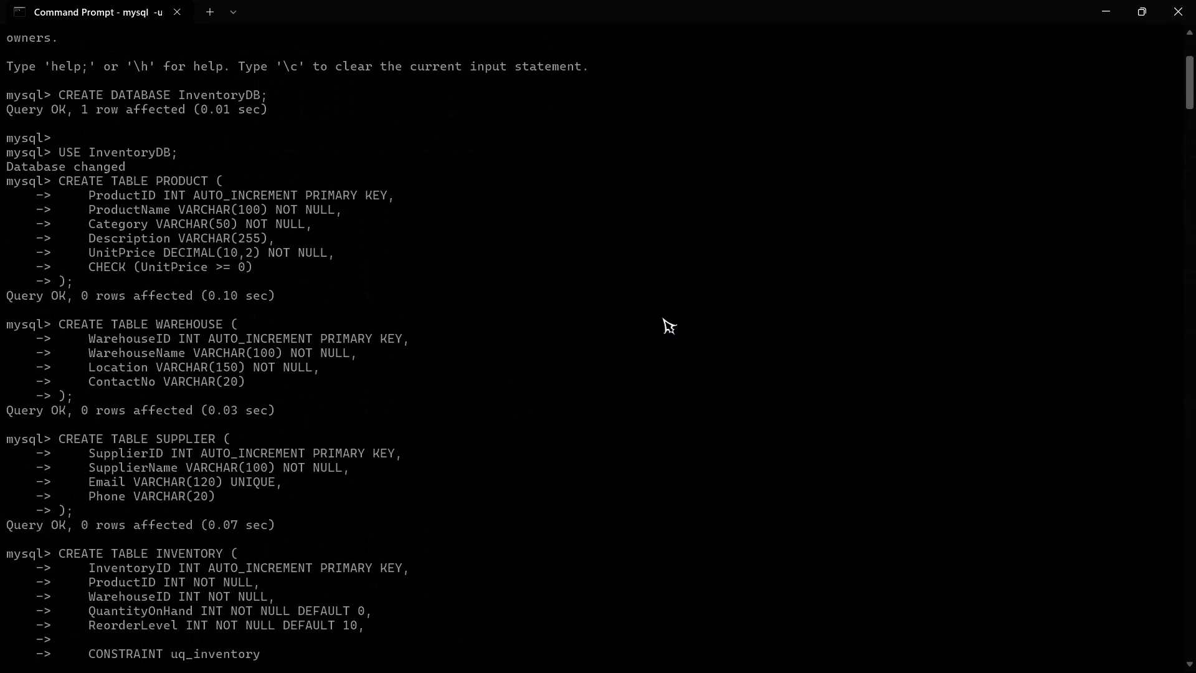
pyautogui.scroll(-1, 662, 317)
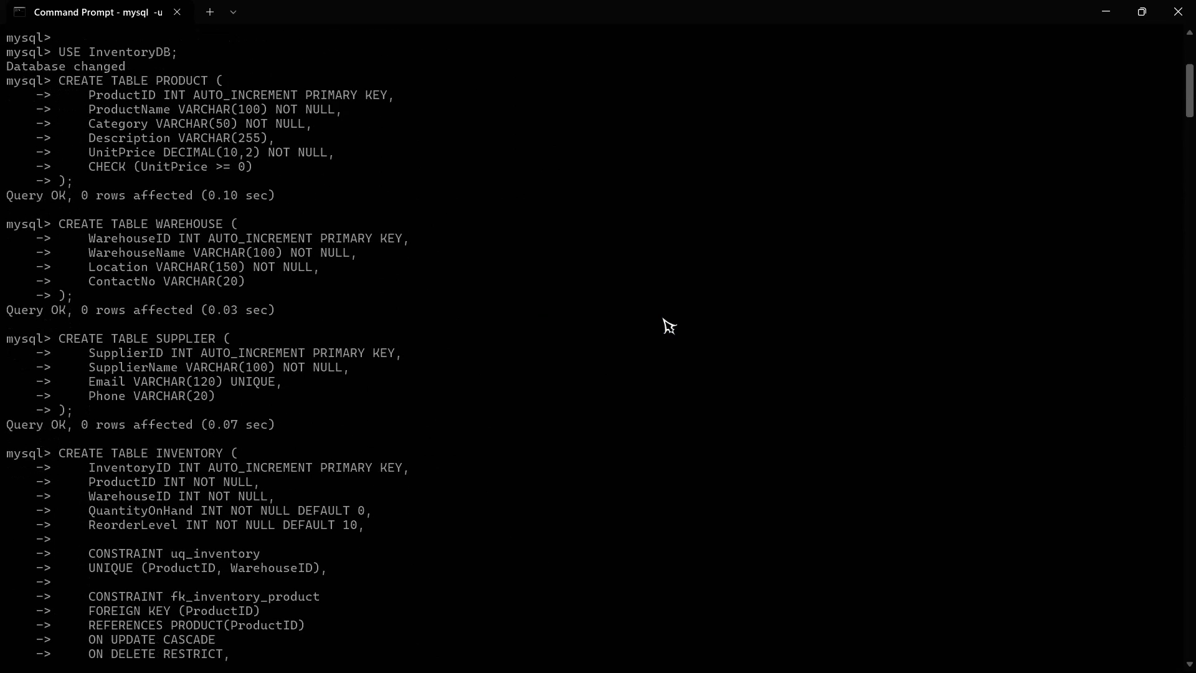
pyautogui.scroll(-1, 662, 317)
pyautogui.press('Print')
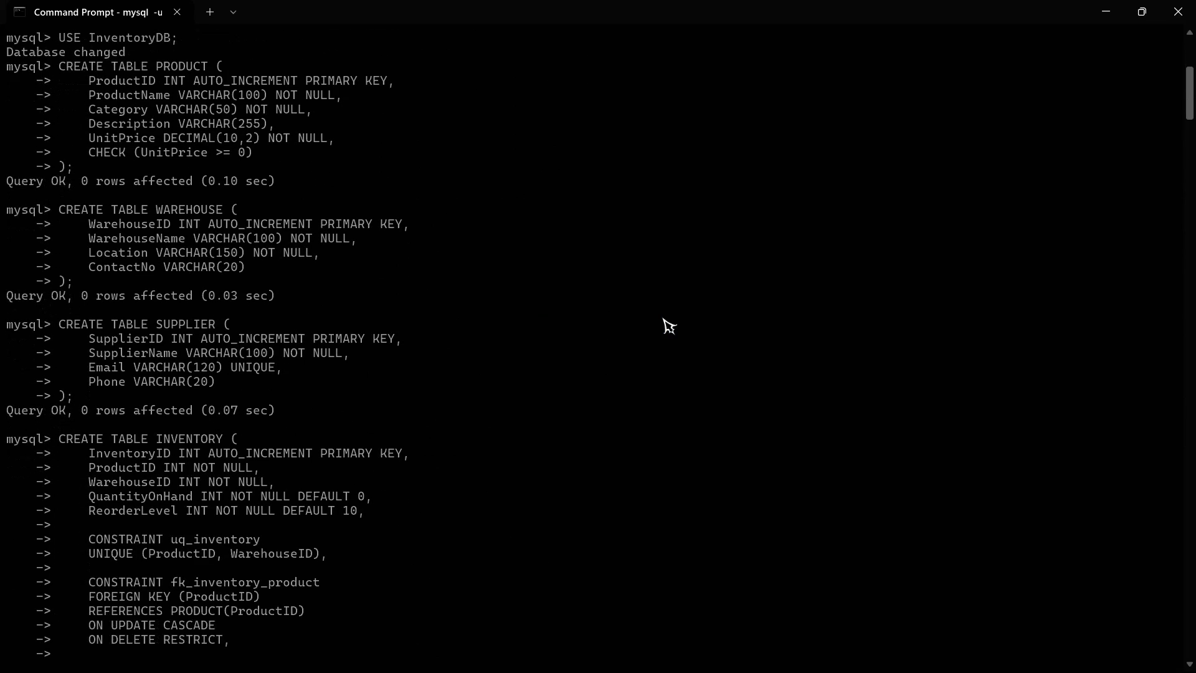
pyautogui.moveTo(0, 26); pyautogui.dragTo(318, 333)
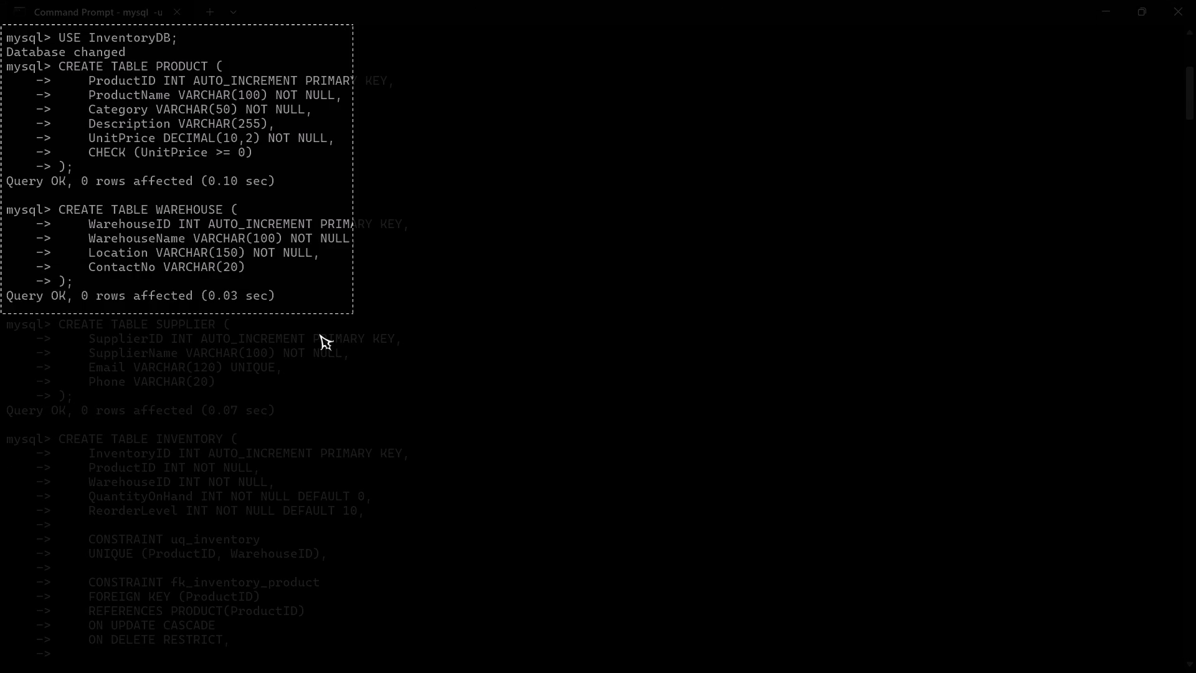
pyautogui.moveTo(318, 333); pyautogui.dragTo(971, 671)
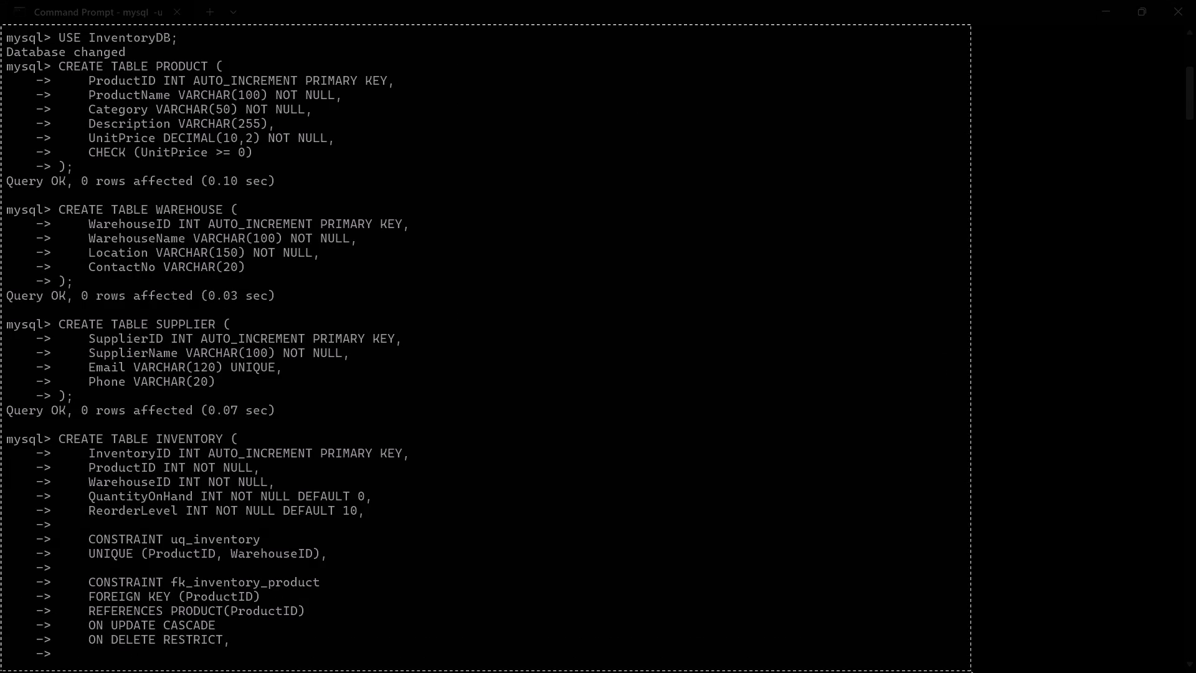
pyautogui.moveTo(971, 671); pyautogui.dragTo(997, 663)
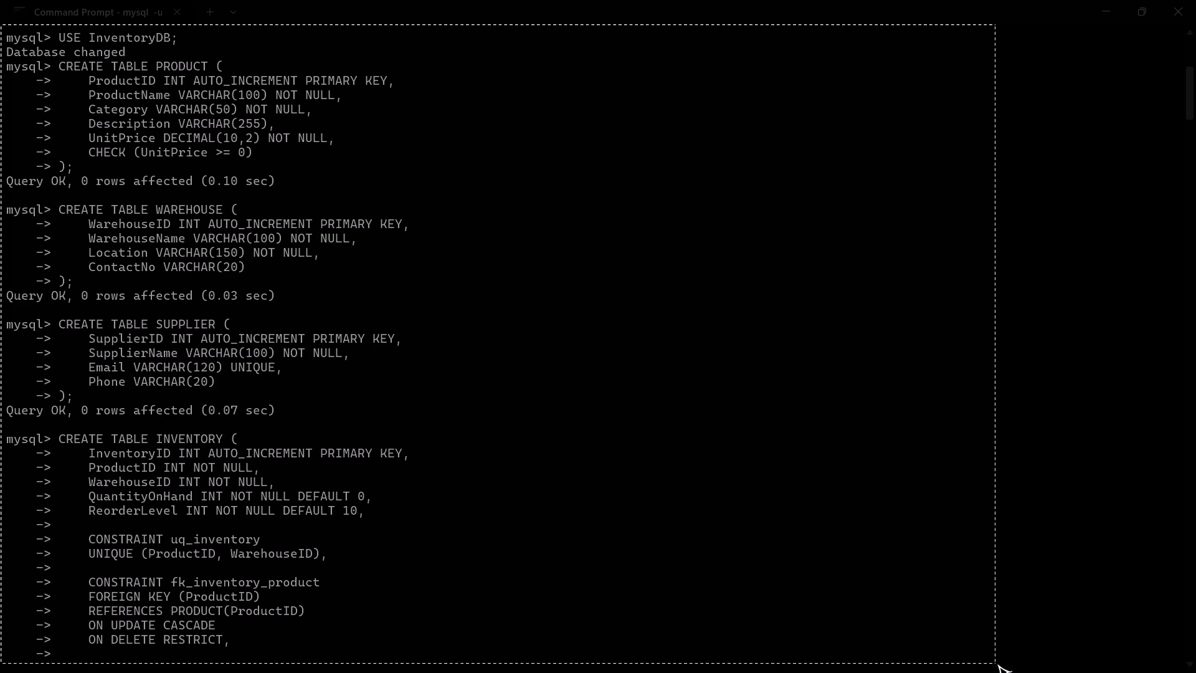
pyautogui.moveTo(997, 663); pyautogui.dragTo(997, 663)
pyautogui.hotkey('ctrl', 'c')
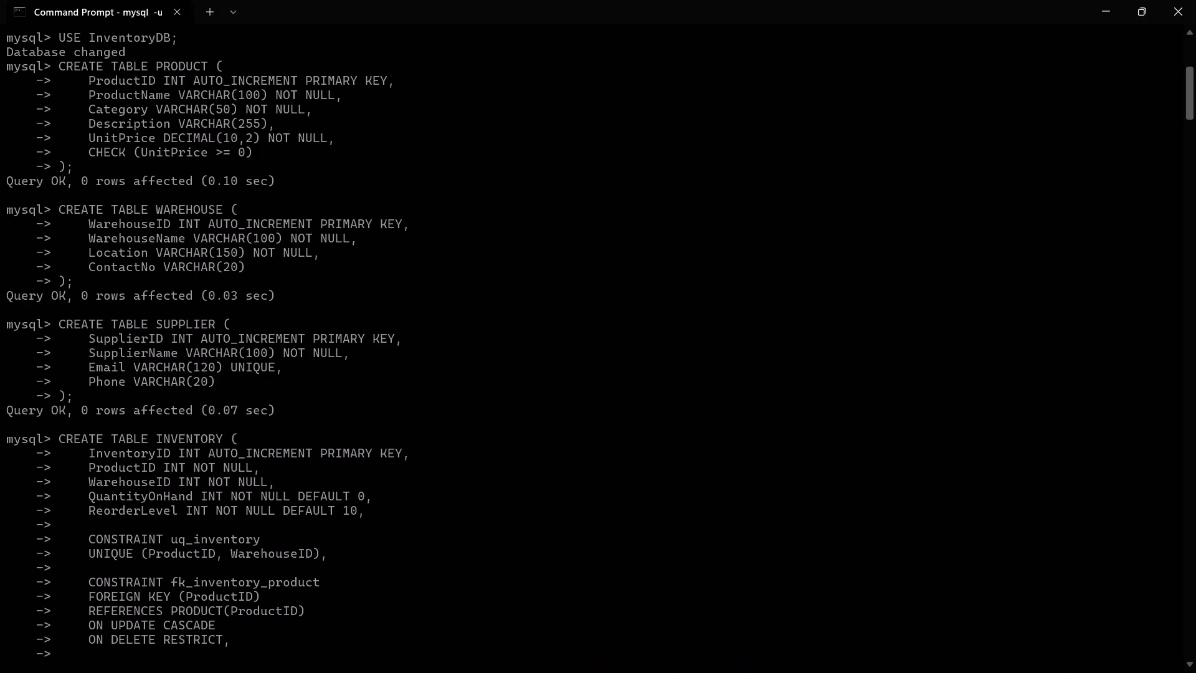
# Paste the captured SQL screenshot into the Word report, two lines below the second submitter's entry.
pyautogui.click(886, 661)
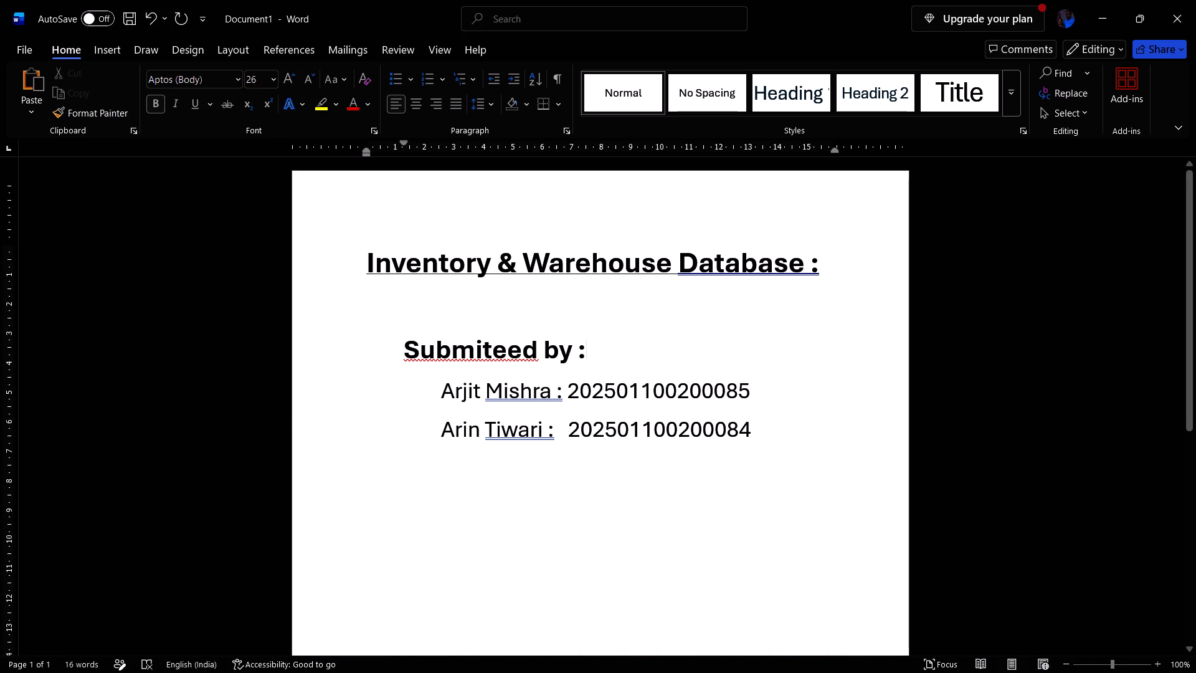
pyautogui.click(774, 426)
pyautogui.press('Return')
pyautogui.press('Return')
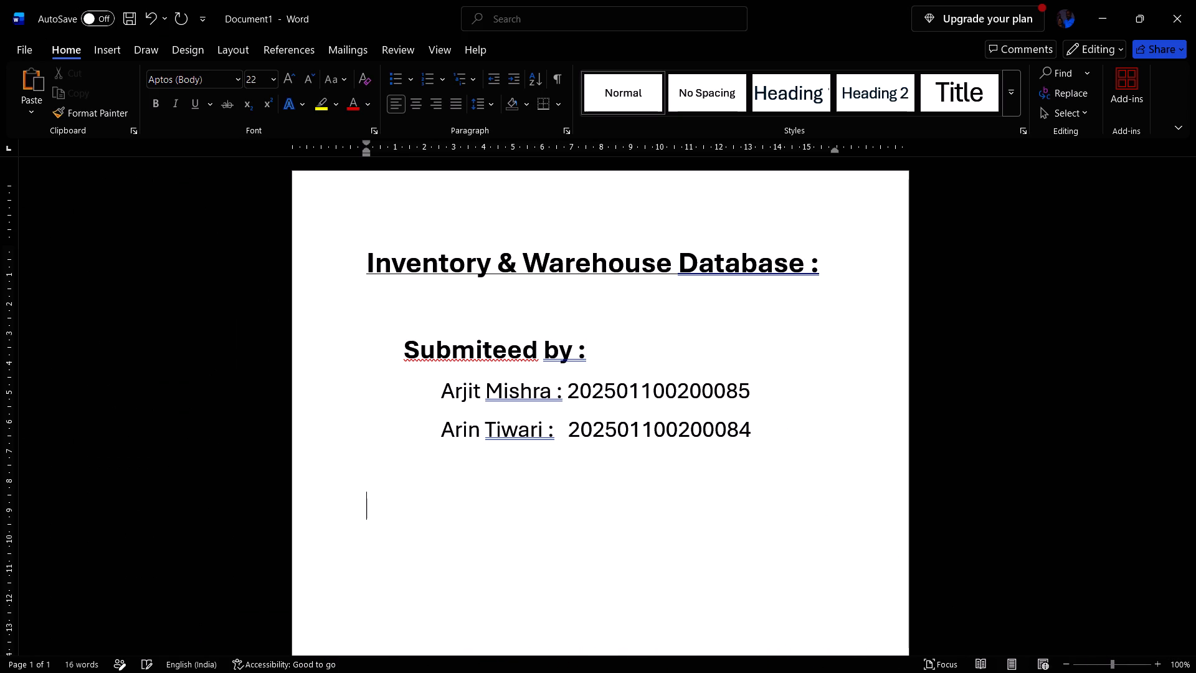
pyautogui.hotkey('ctrl', 'v')
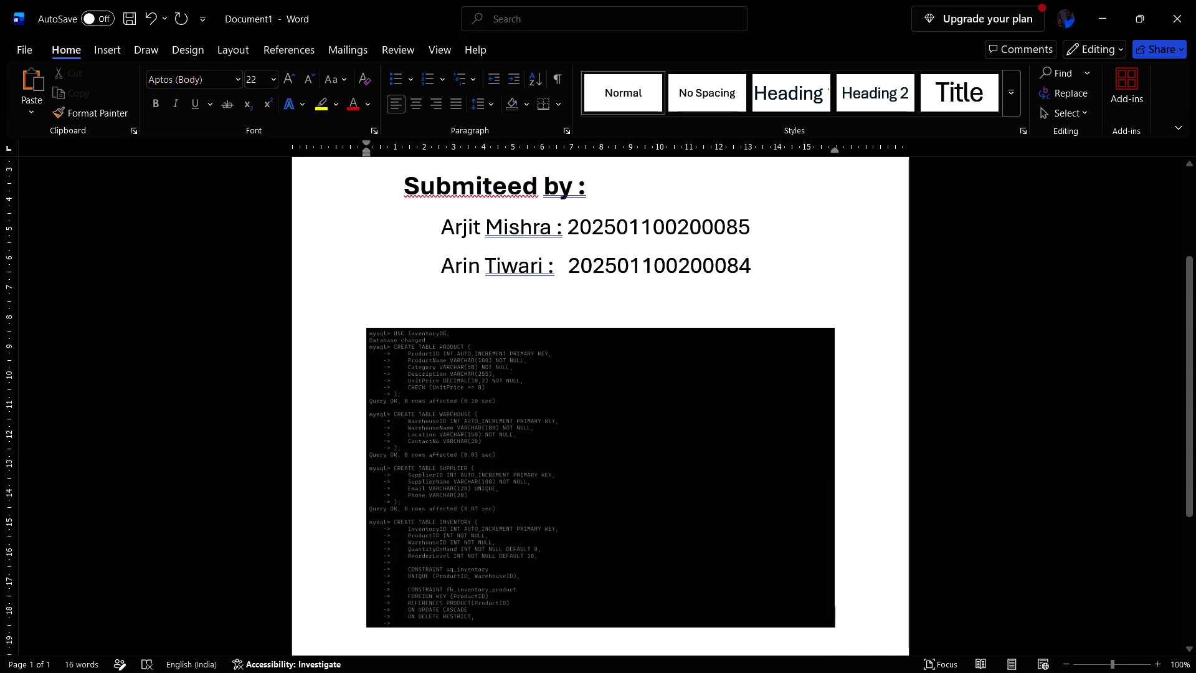
# Stretch the pasted SQL screenshot downward to make it taller without changing its width.
pyautogui.scroll(-1, 962, 413)
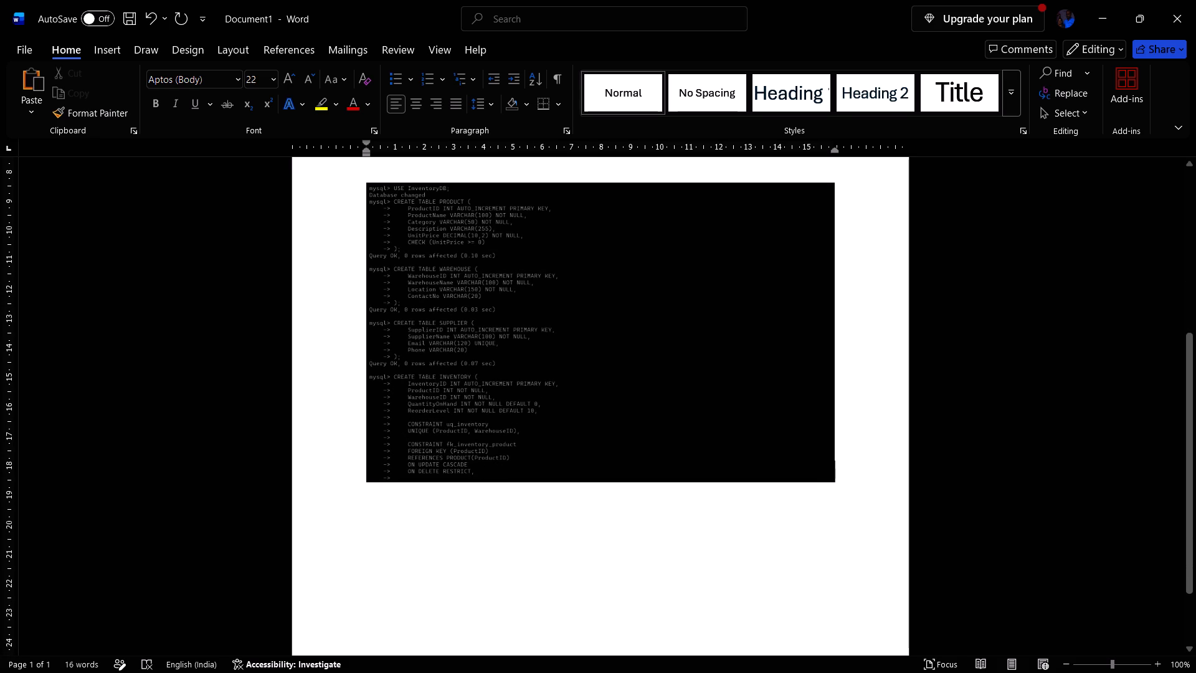
pyautogui.click(711, 353)
pyautogui.moveTo(604, 485); pyautogui.dragTo(609, 579)
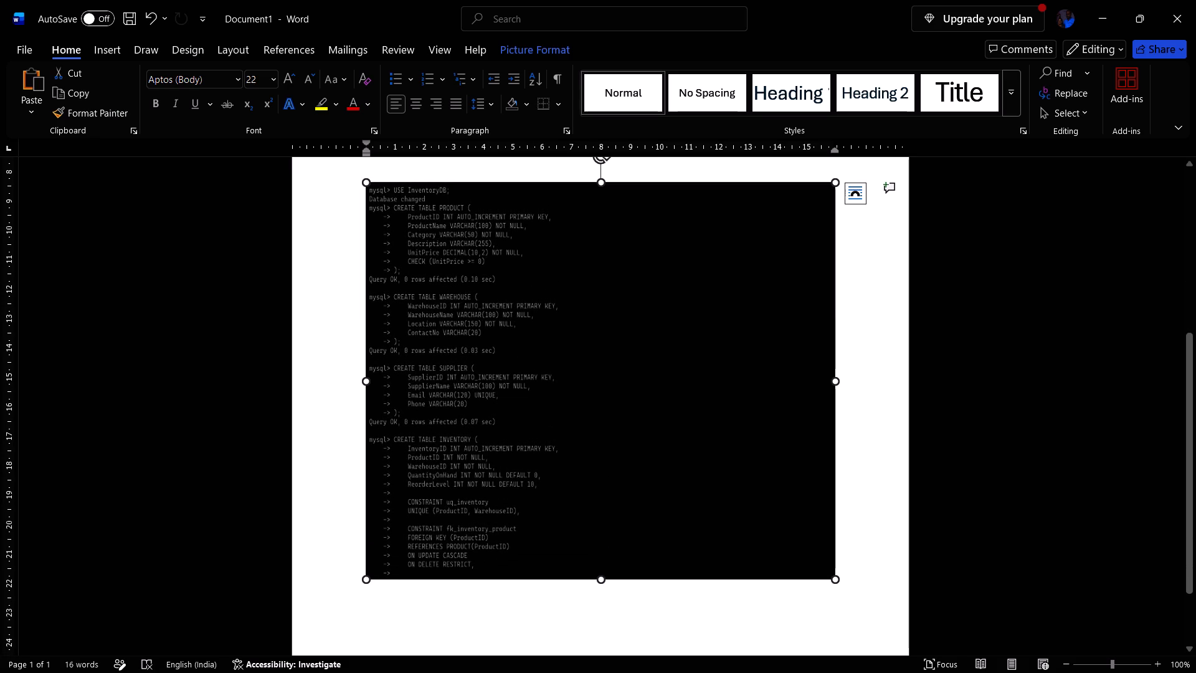
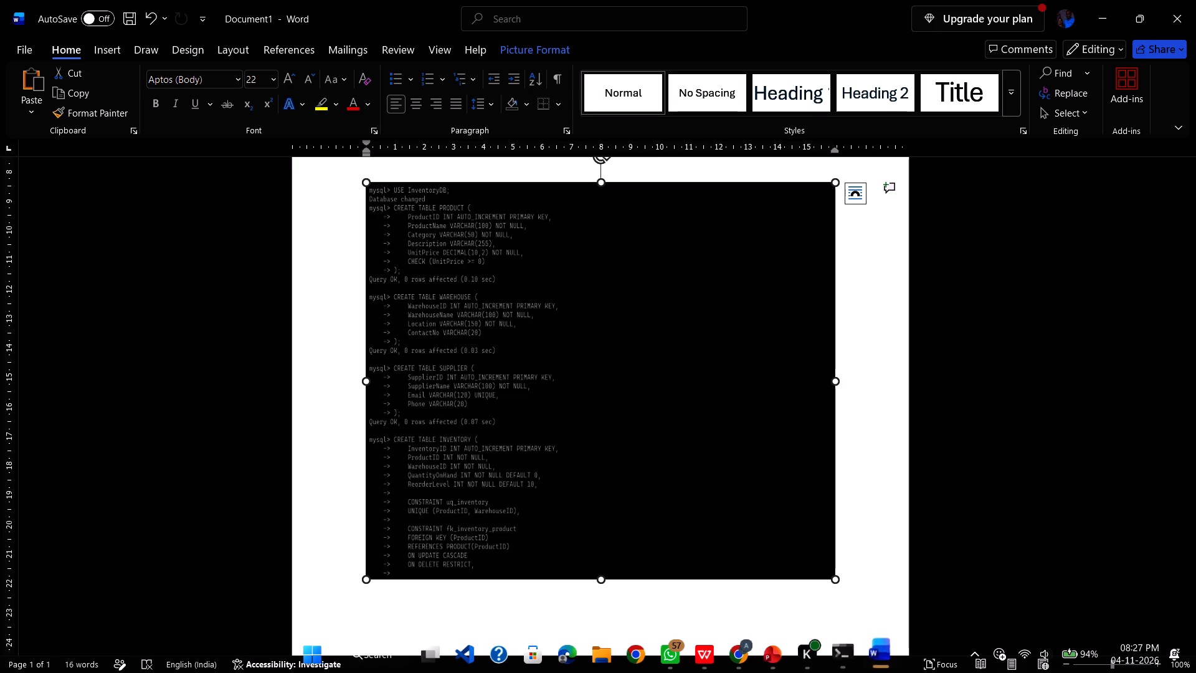
# Enter a backtick on the line above the pasted SQL screenshot.
pyautogui.press('`')
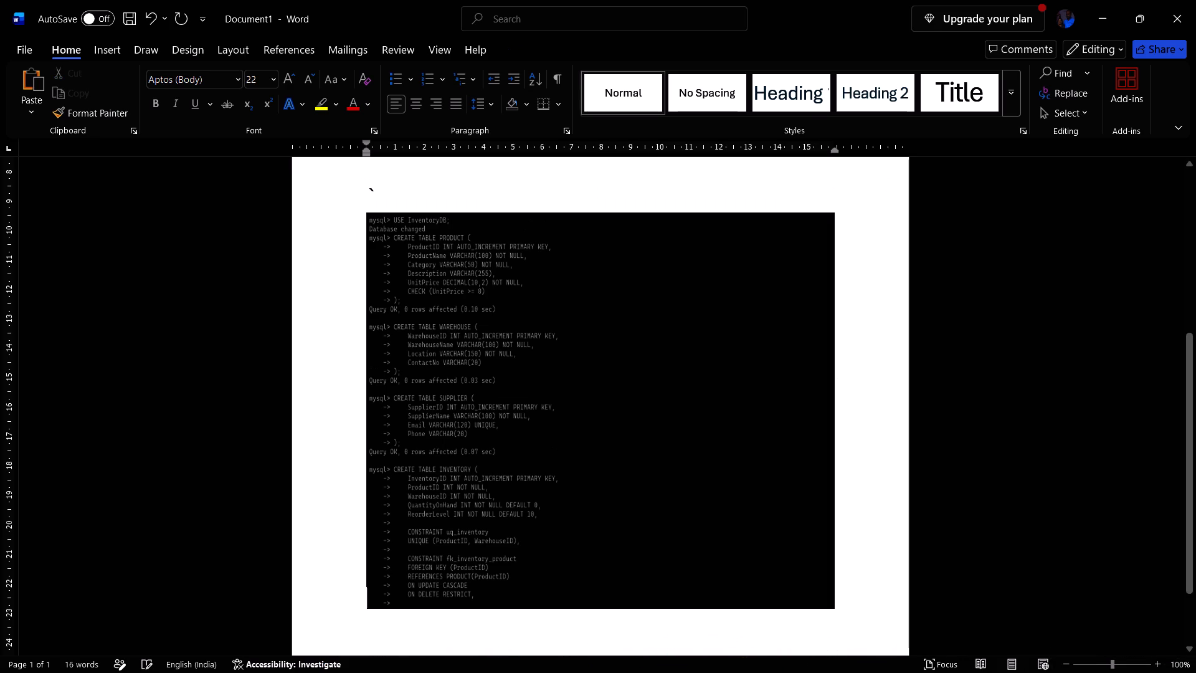
# Switch to the MySQL Command Prompt and copy a screen snip from CREATE TABLE SUPPLIER through the OrderStatus line of CREATE TABLE PURCHASE_ORDER.
pyautogui.scroll(-1, 1024, 383)
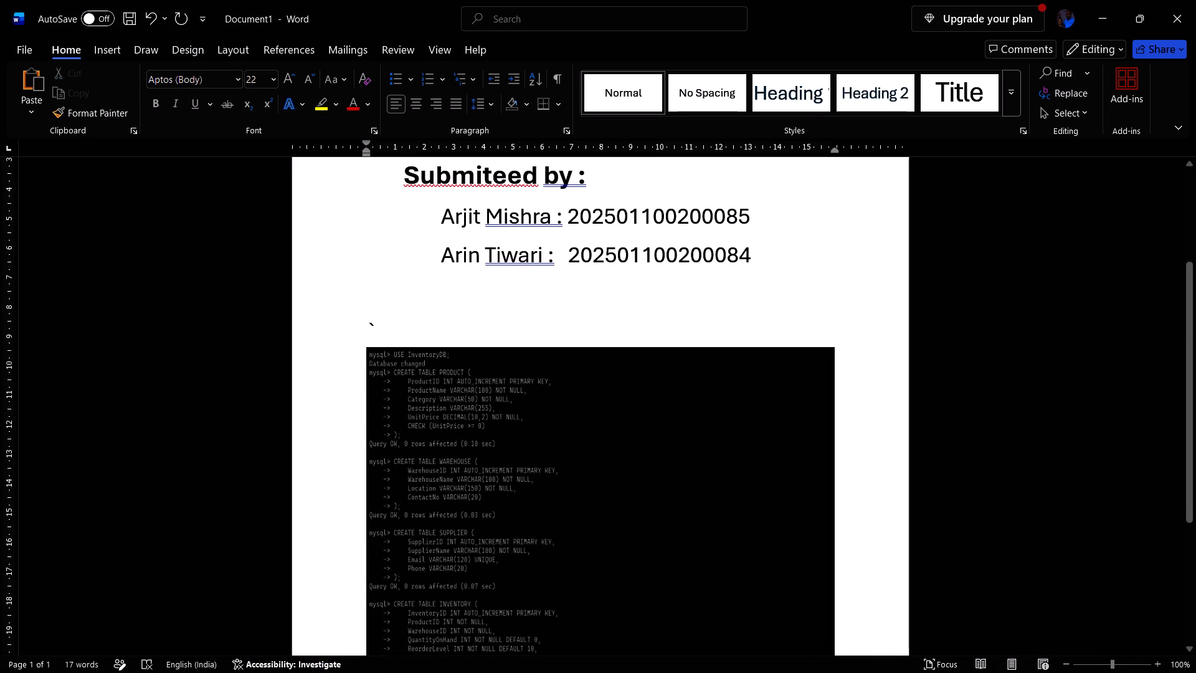
pyautogui.scroll(-1, 1024, 383)
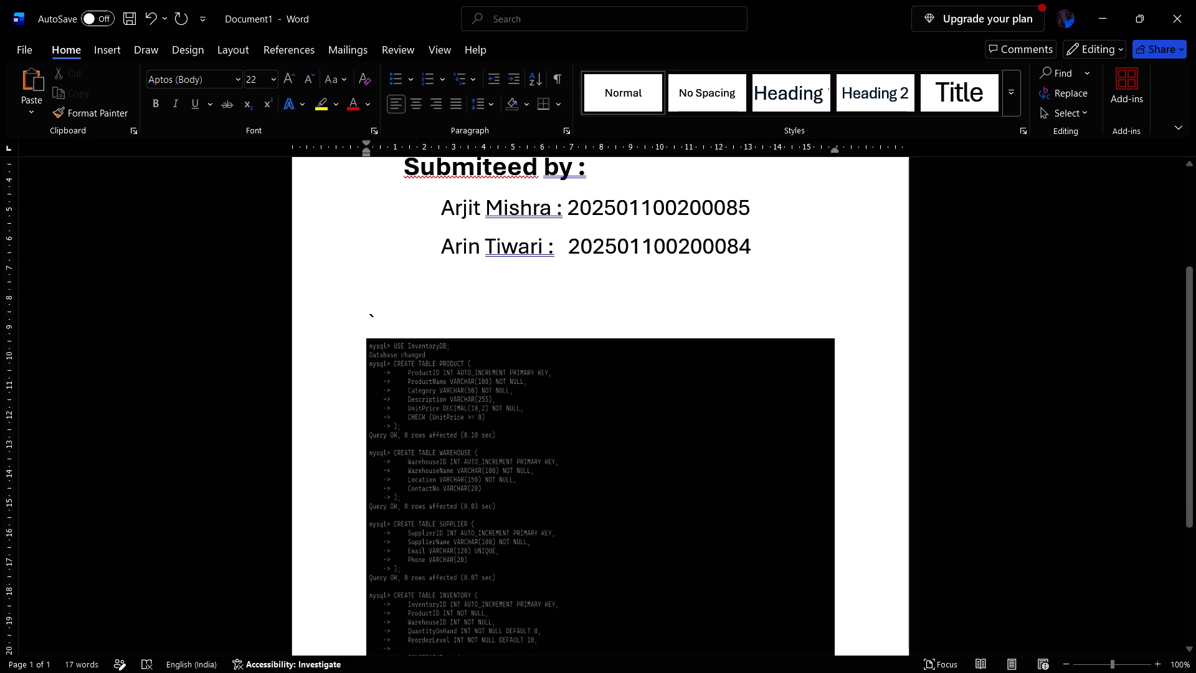
pyautogui.scroll(-1, 1024, 383)
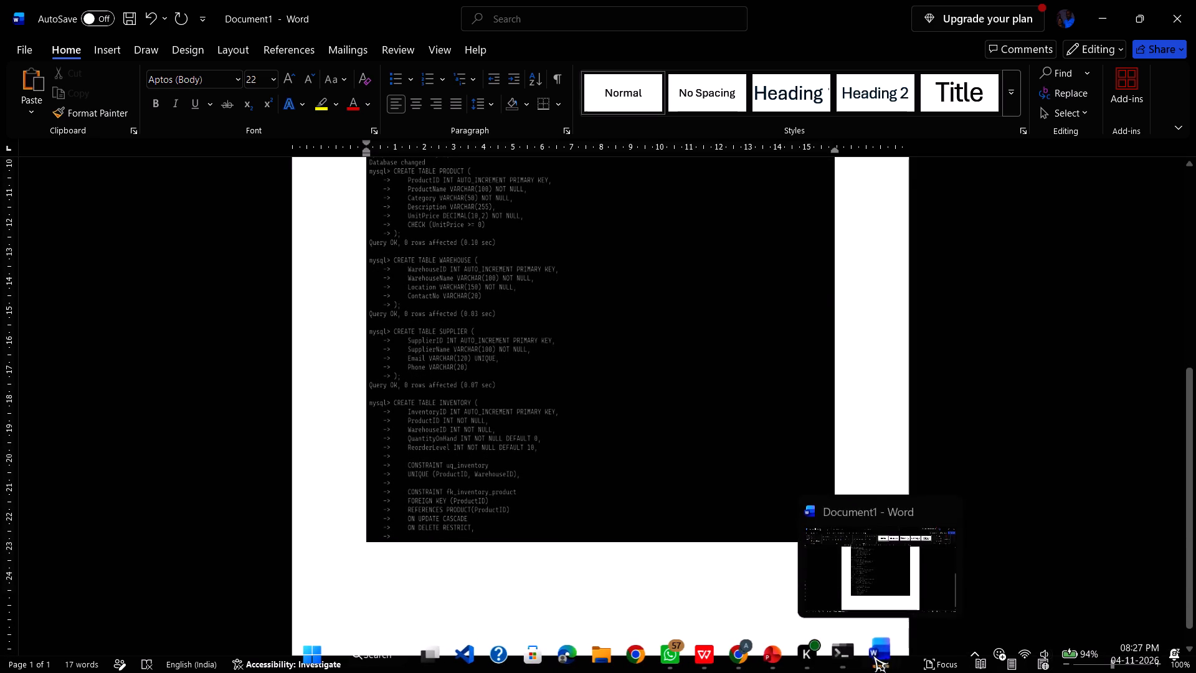
pyautogui.click(843, 654)
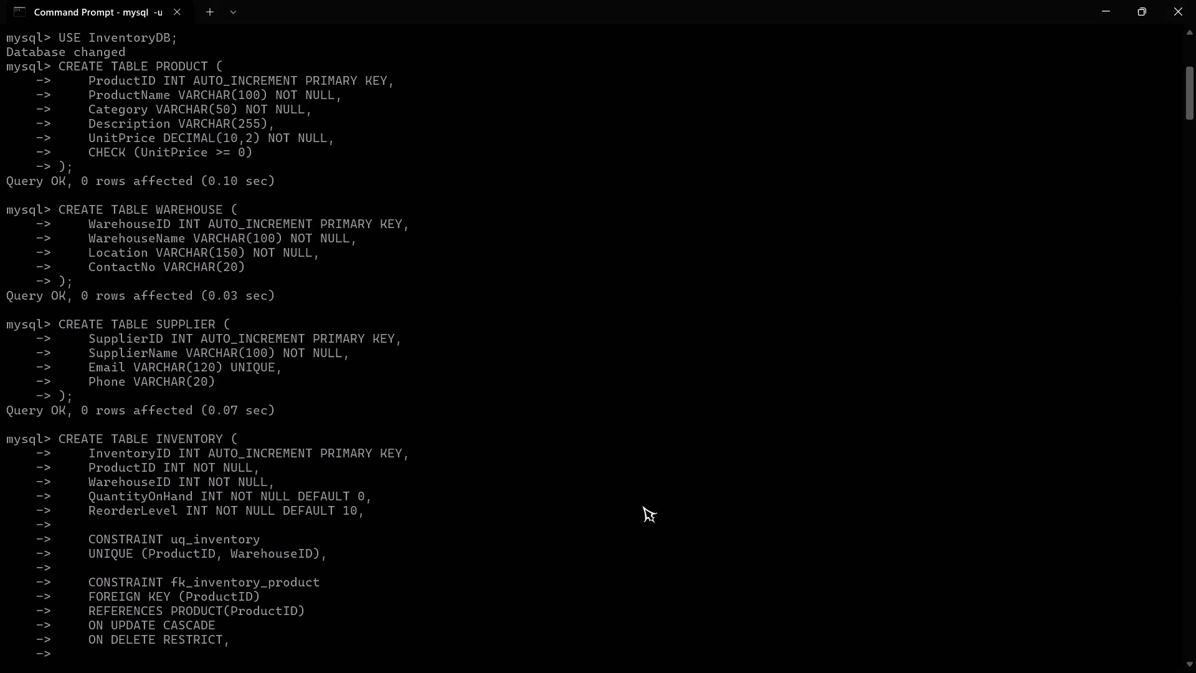
pyautogui.scroll(-1, 642, 505)
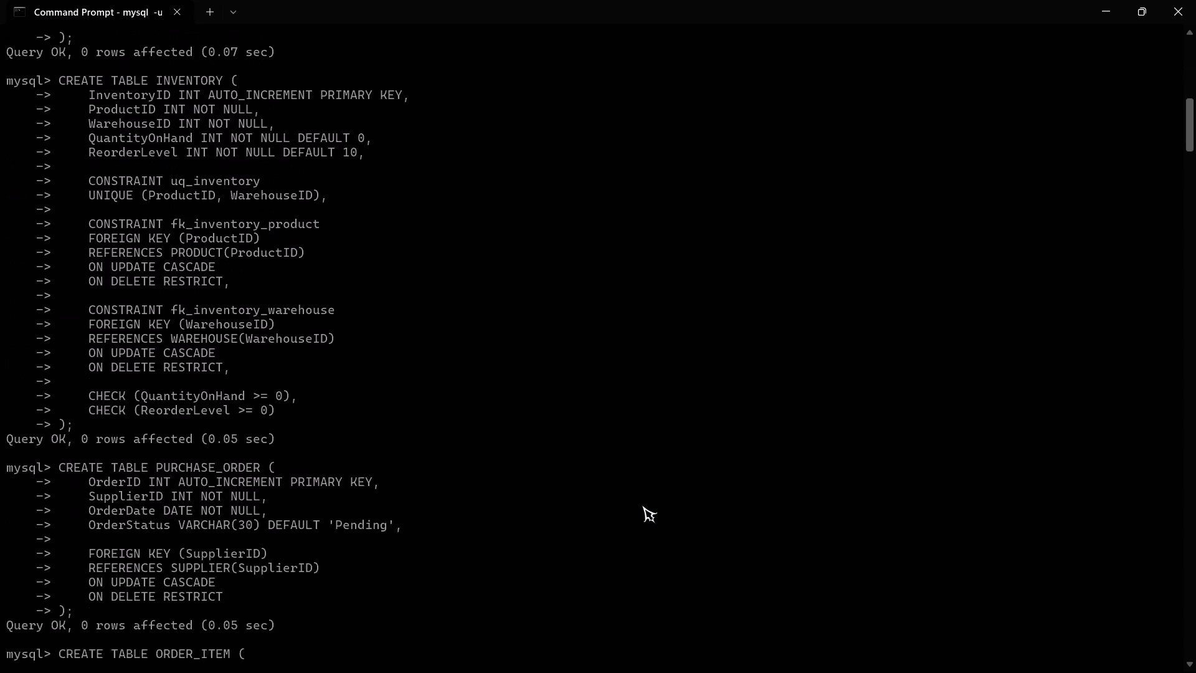
pyautogui.scroll(-2, 642, 505)
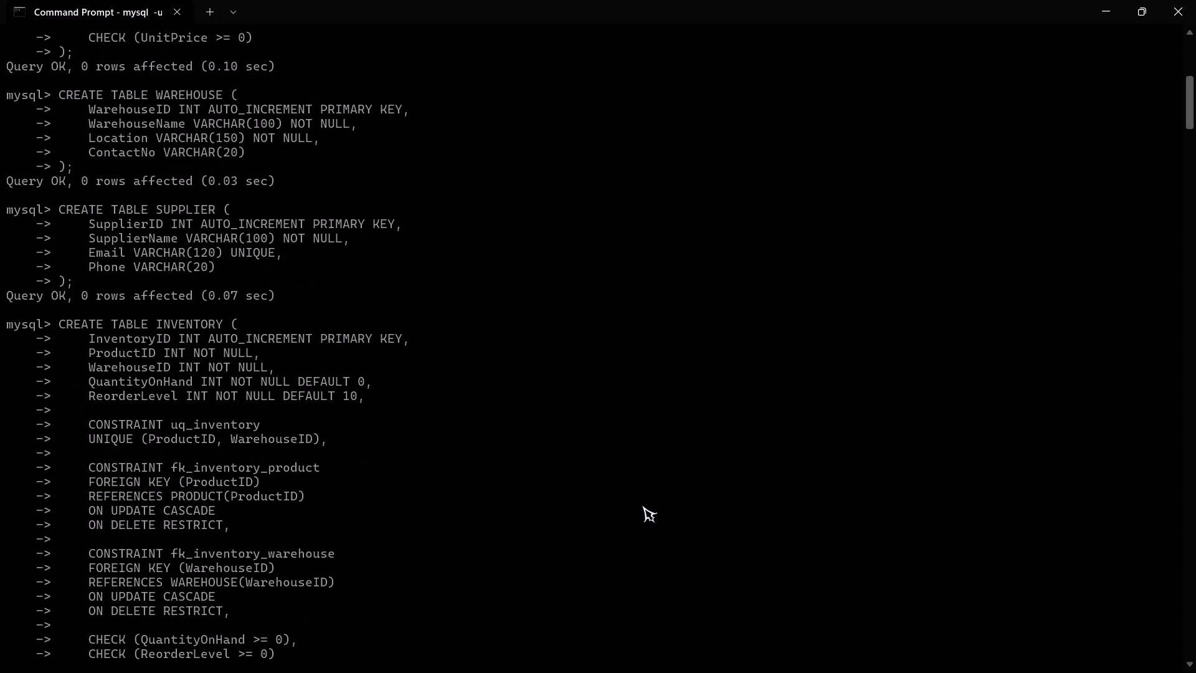
pyautogui.scroll(-1, 642, 505)
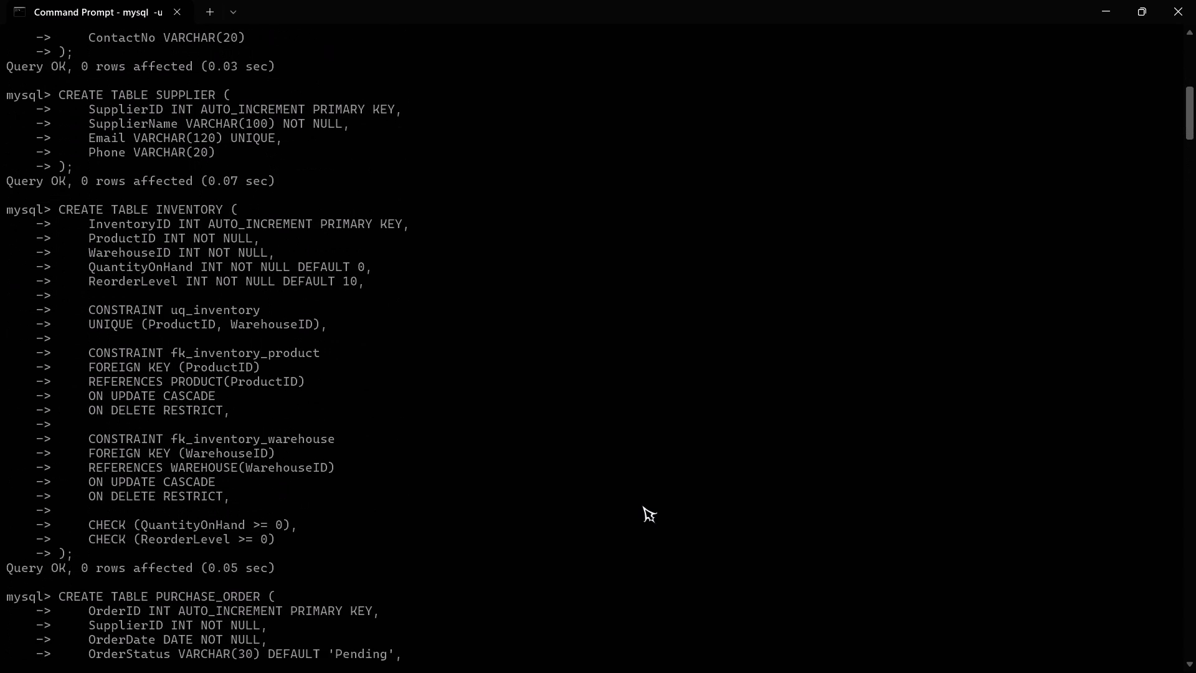
pyautogui.scroll(-1, 642, 505)
pyautogui.press('Print')
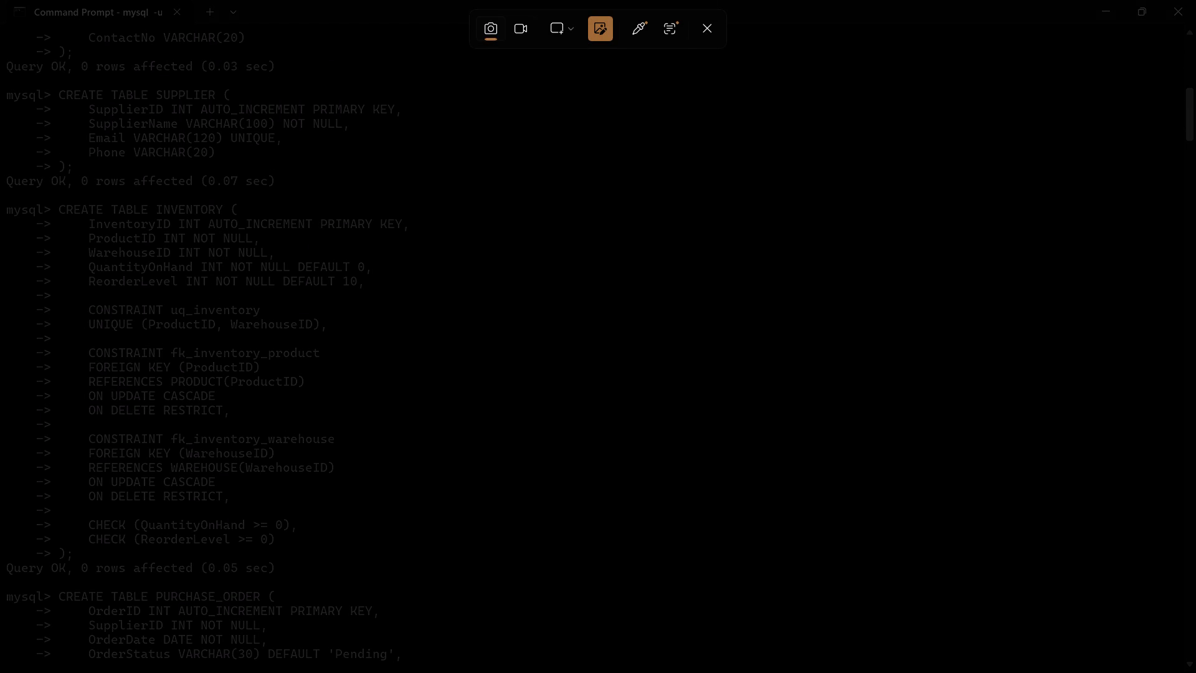
pyautogui.moveTo(0, 55); pyautogui.dragTo(1195, 672)
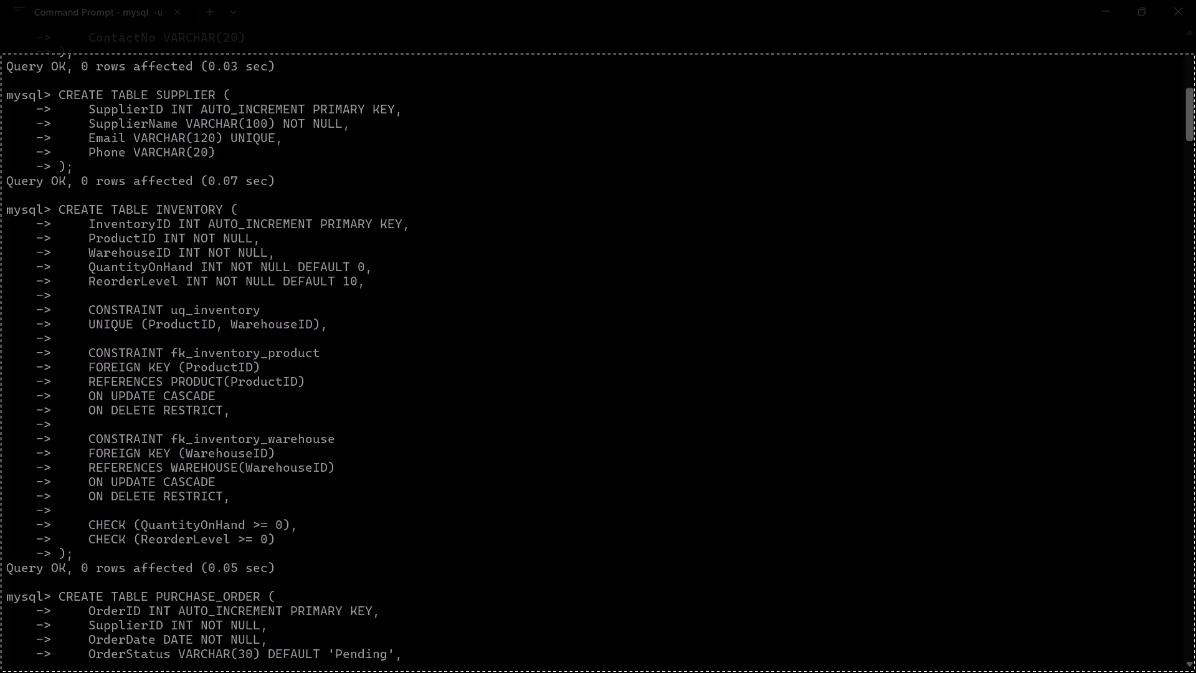
pyautogui.hotkey('ctrl', 'c')
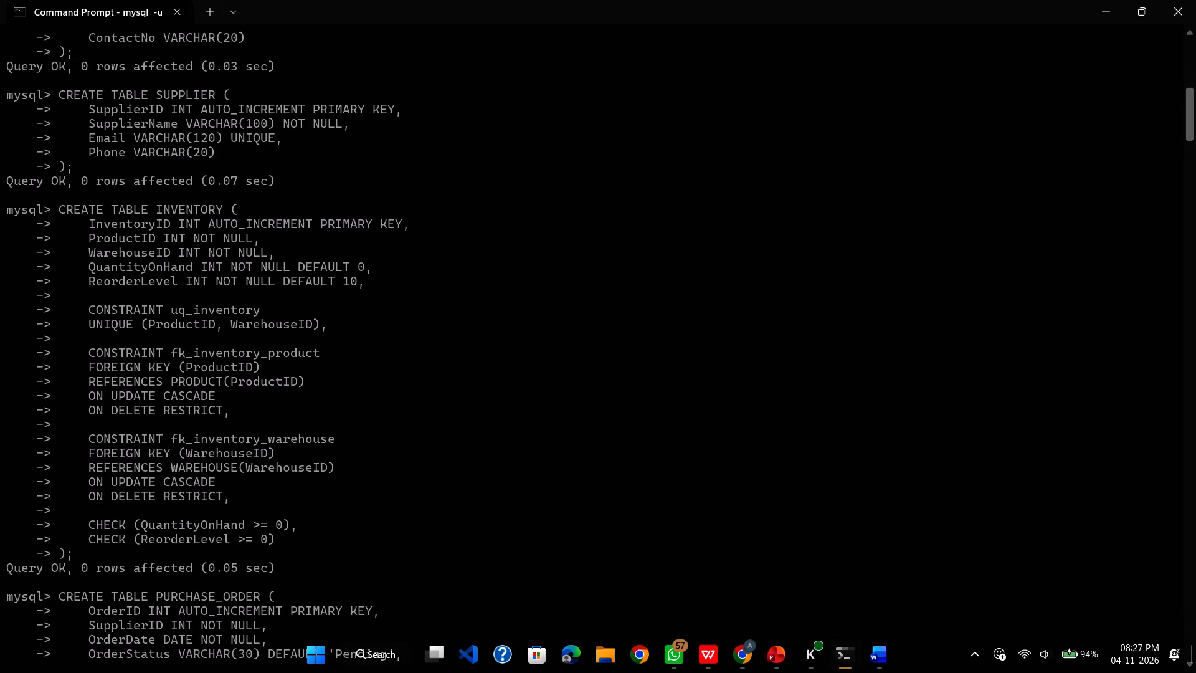
# Paste the SUPPLIER-to-PURCHASE_ORDER snip into the Word report below the first SQL screenshot and start a new line after it.
pyautogui.click(881, 647)
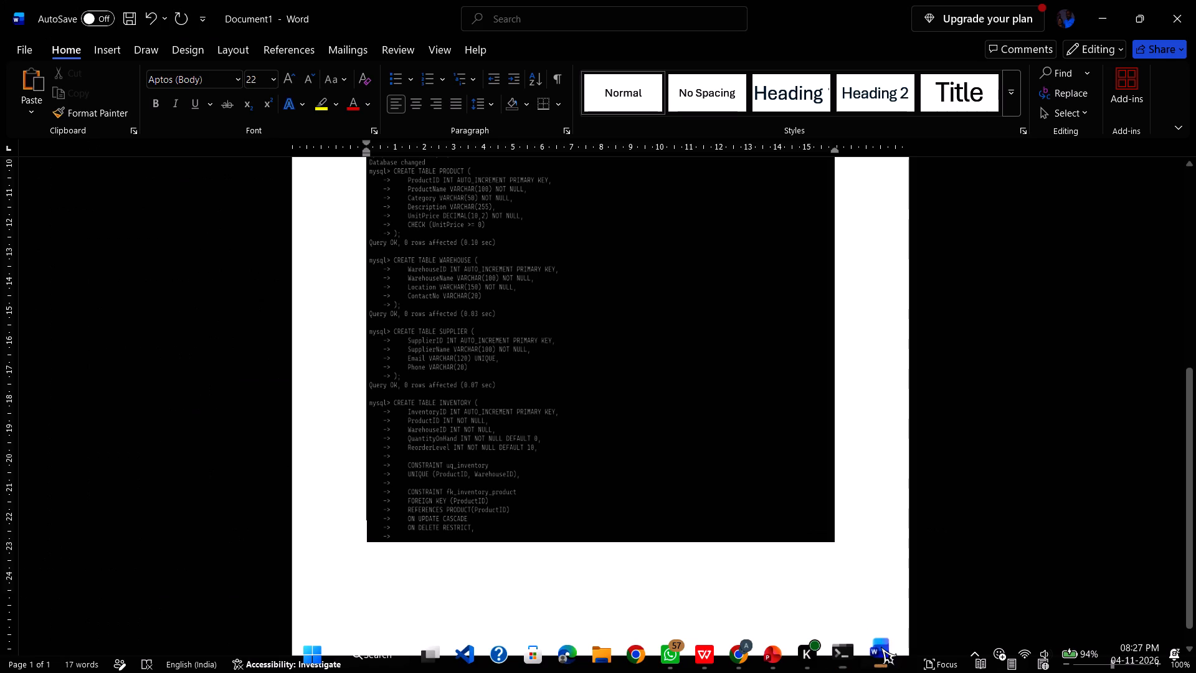
pyautogui.click(854, 560)
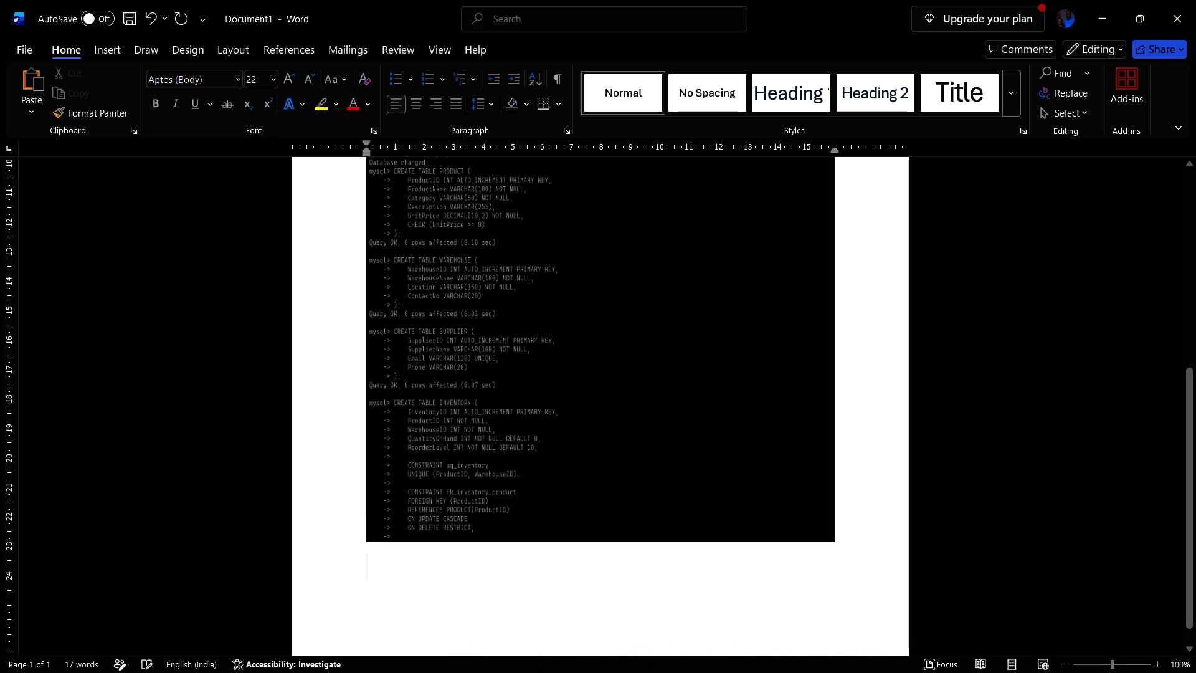
pyautogui.hotkey('ctrl', 'v')
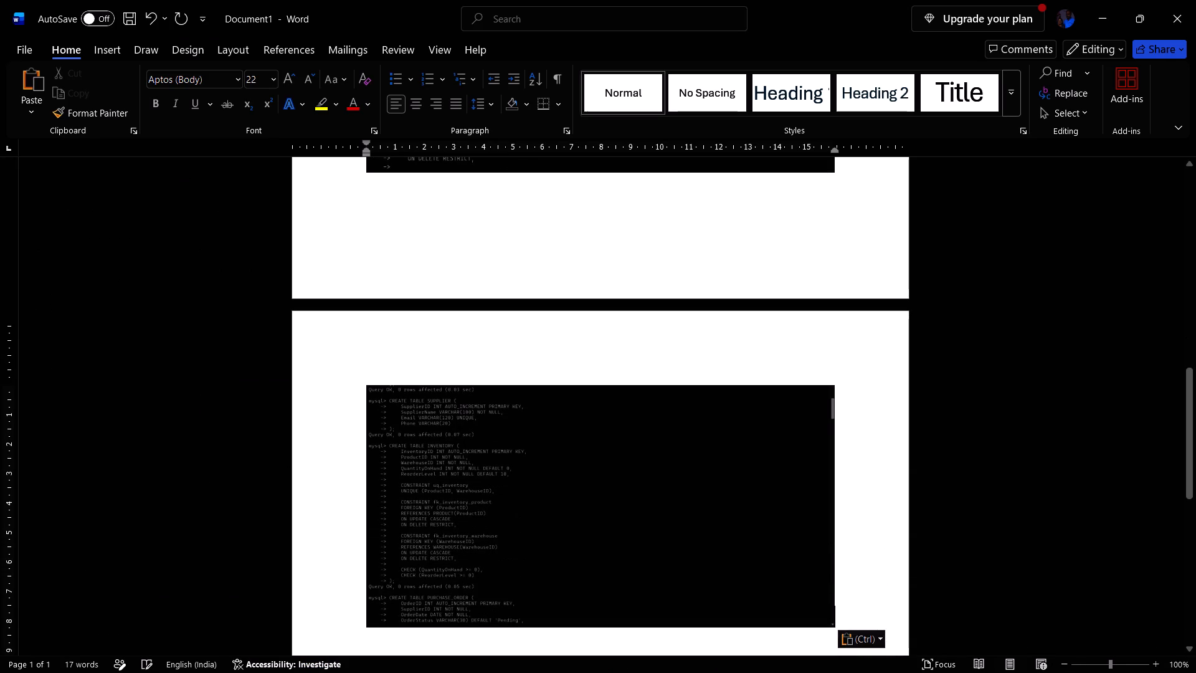
pyautogui.scroll(-3, 854, 560)
pyautogui.press('Return')
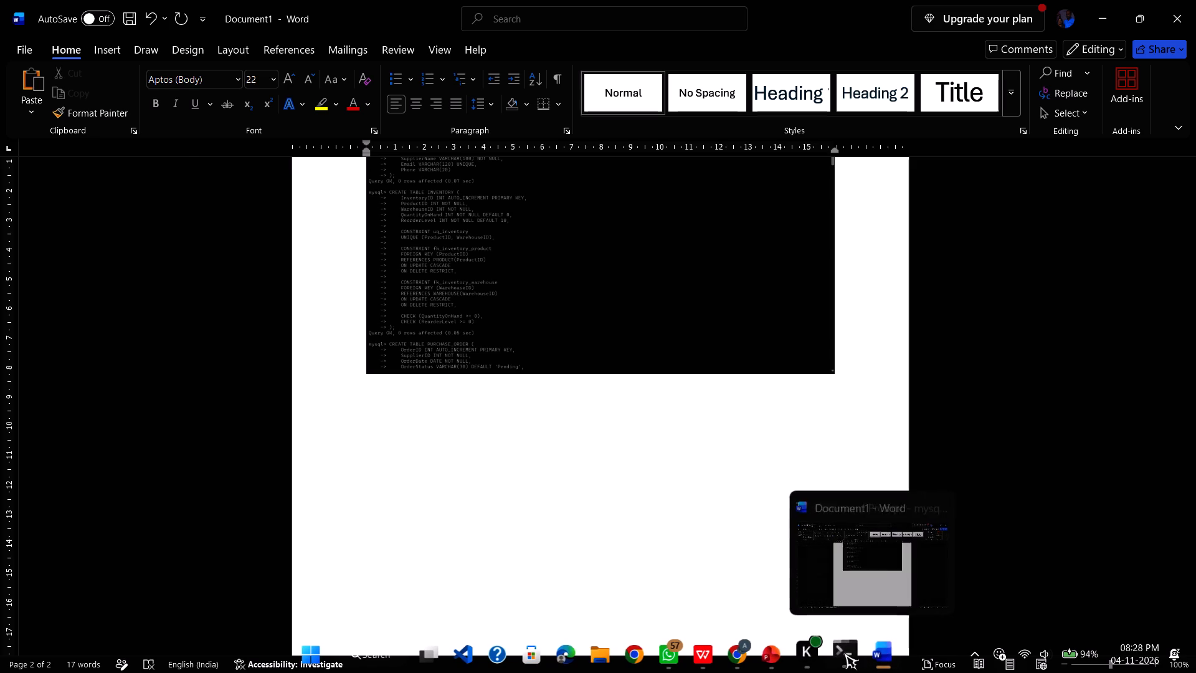
# Switch to the Command Prompt and copy a screen snip from CREATE TABLE PURCHASE_ORDER through the Quantity line of CREATE TABLE STOCK_MOVEMENT.
pyautogui.click(843, 652)
pyautogui.scroll(-2, 680, 500)
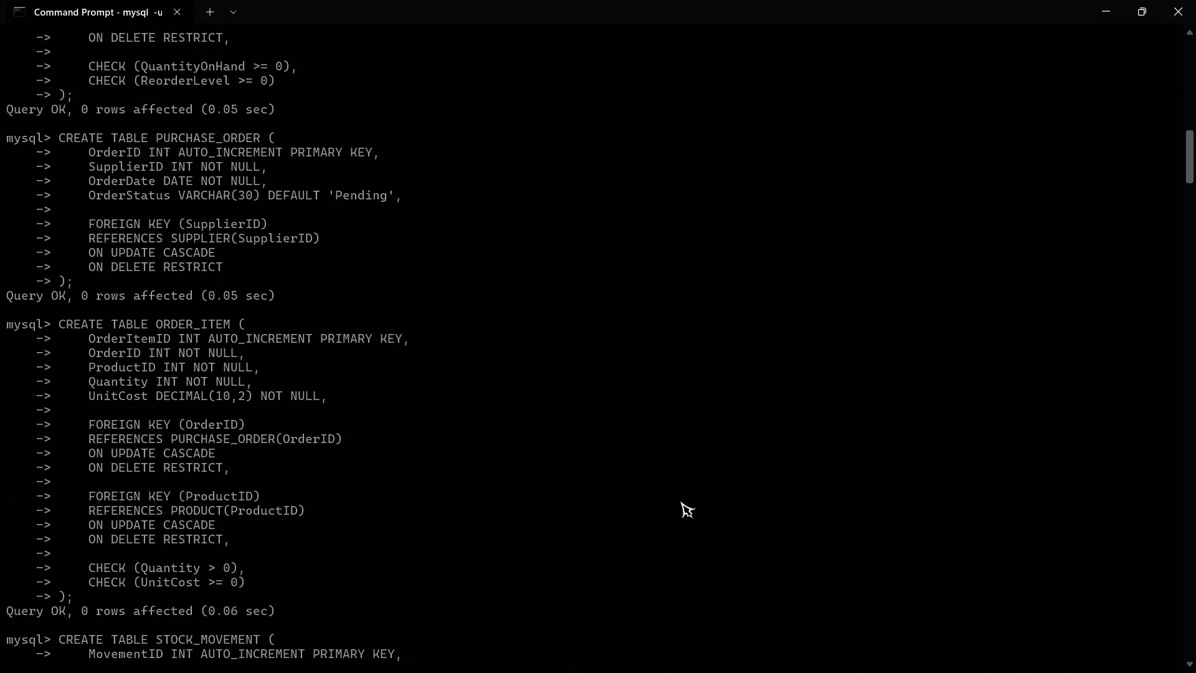
pyautogui.scroll(-2, 680, 500)
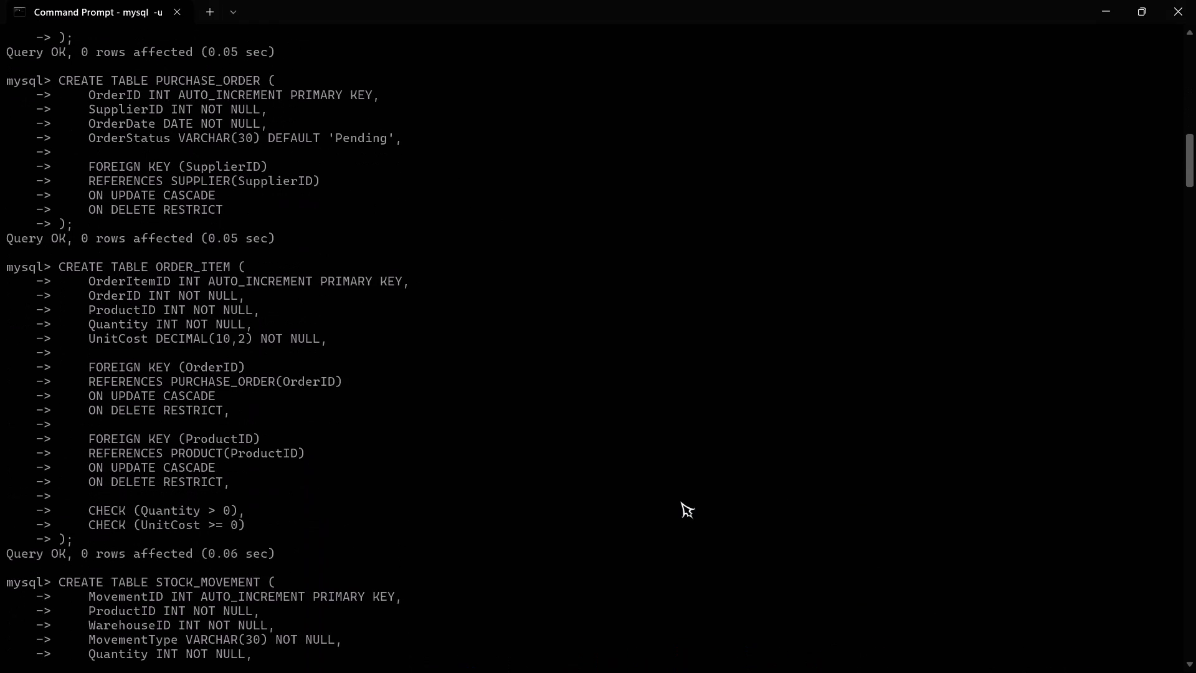
pyautogui.press('Print')
pyautogui.moveTo(0, 63); pyautogui.dragTo(1178, 672)
pyautogui.hotkey('ctrl', 'c')
# Paste the PURCHASE_ORDER and ORDER_ITEM snip into the Word report below the second screenshot and start a new line after it.
pyautogui.click(881, 672)
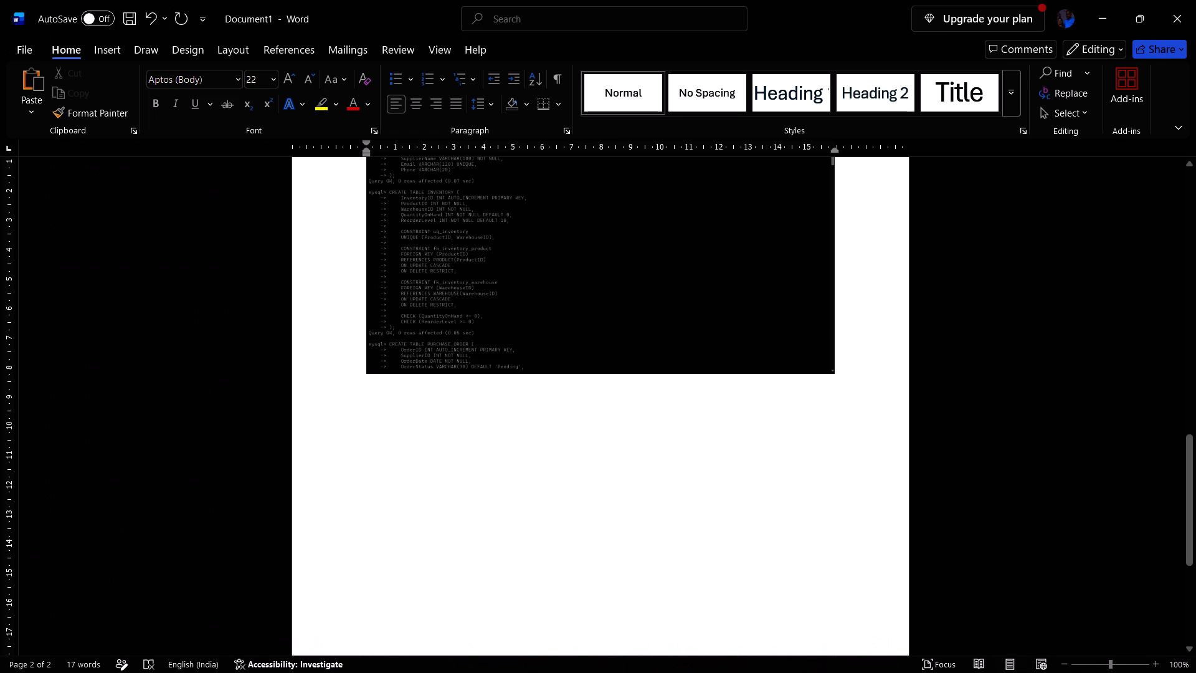
pyautogui.hotkey('ctrl', 'v')
pyautogui.press('Return')
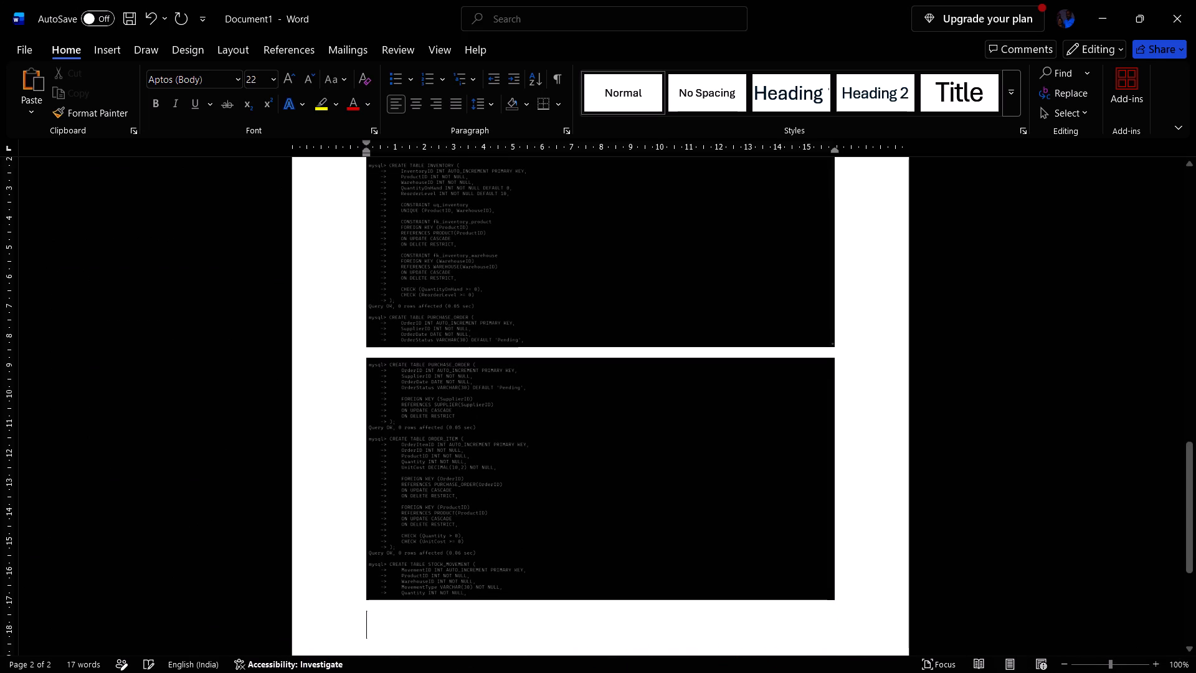
# Switch to the Command Prompt and copy a screen snip from CREATE TABLE STOCK_MOVEMENT through the INSERT INTO SUPPLIER line.
pyautogui.click(852, 659)
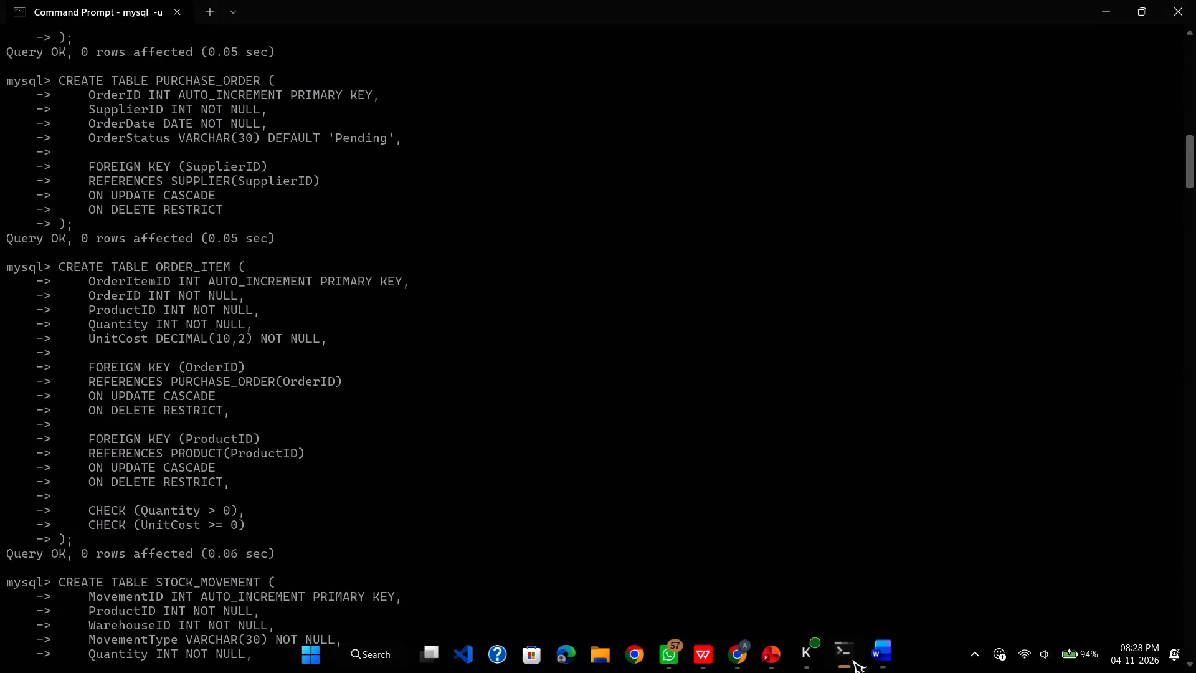
pyautogui.scroll(-2, 708, 491)
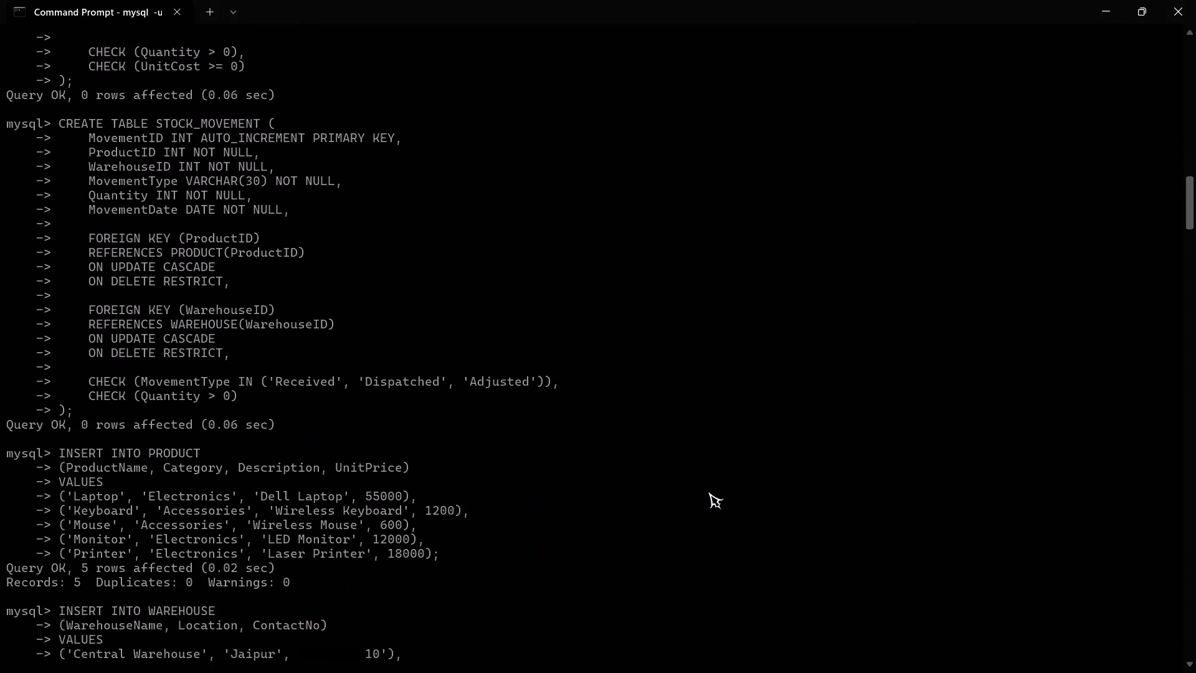
pyautogui.scroll(-3, 708, 491)
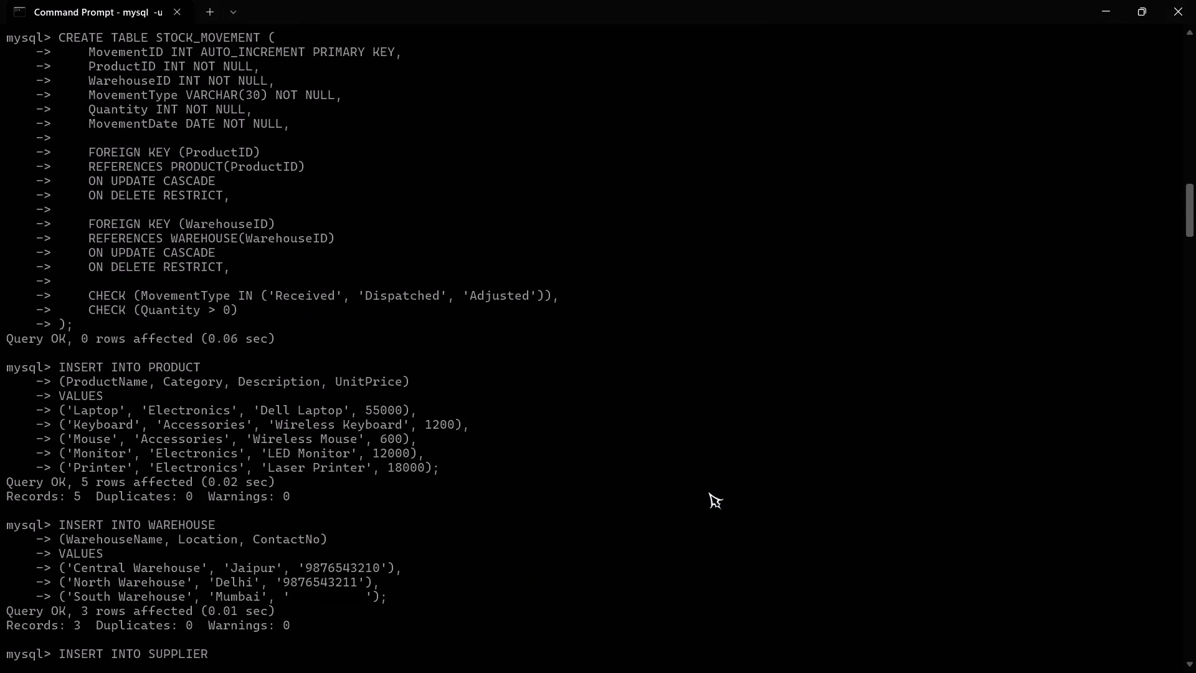
pyautogui.press('Print')
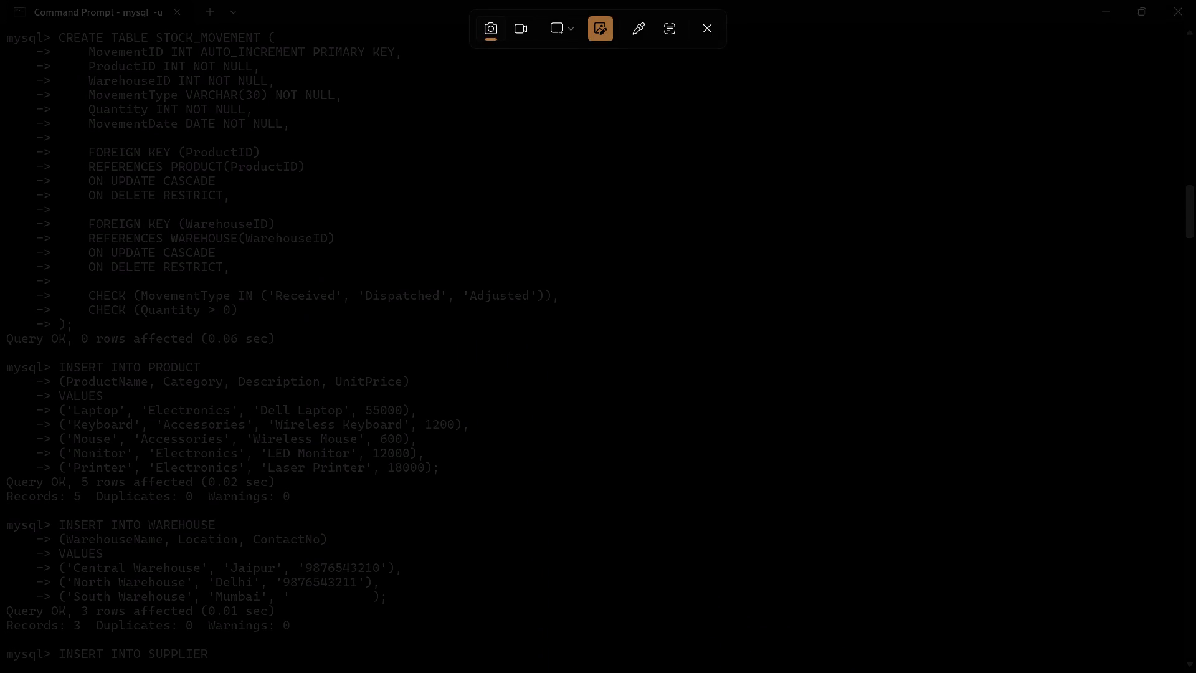
pyautogui.moveTo(0, 28); pyautogui.dragTo(1195, 672)
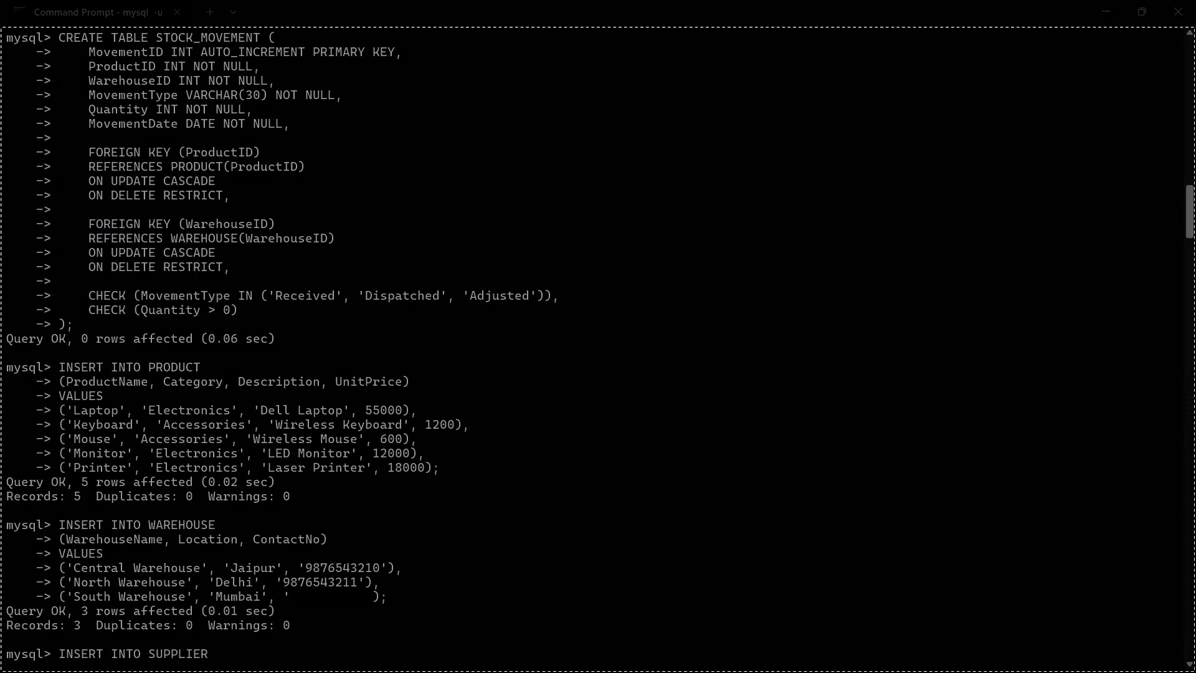
pyautogui.hotkey('ctrl', 'c')
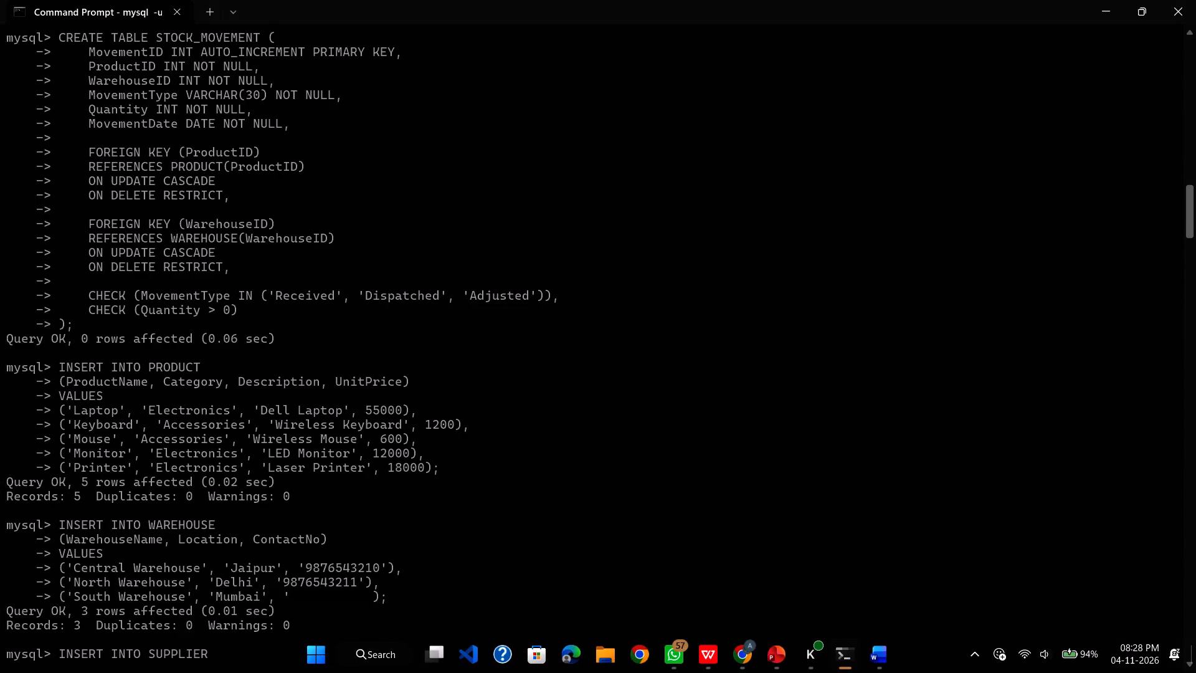
# Paste the STOCK_MOVEMENT snip into the Word report on the empty line after the third screenshot.
pyautogui.click(884, 672)
pyautogui.hotkey('ctrl', 'v')
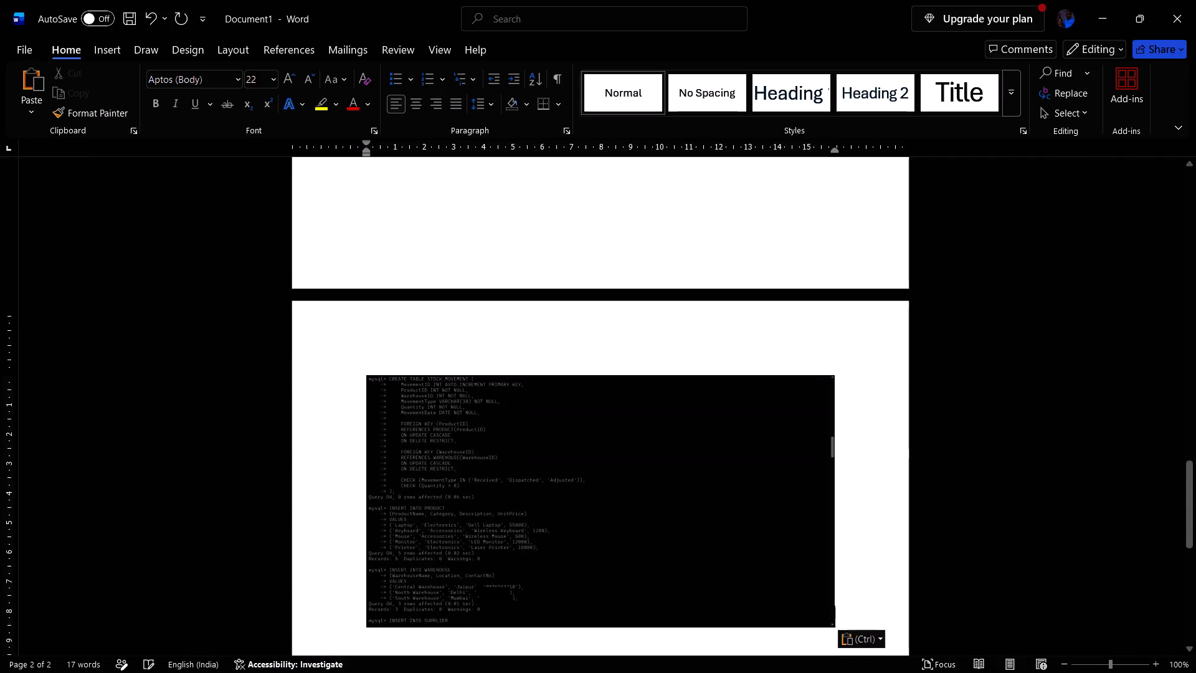
# Switch to the Command Prompt and copy a screen snip from INSERT INTO INVENTORY through the end of the INSERT INTO STOCK_MOVEMENT statement.
pyautogui.click(838, 672)
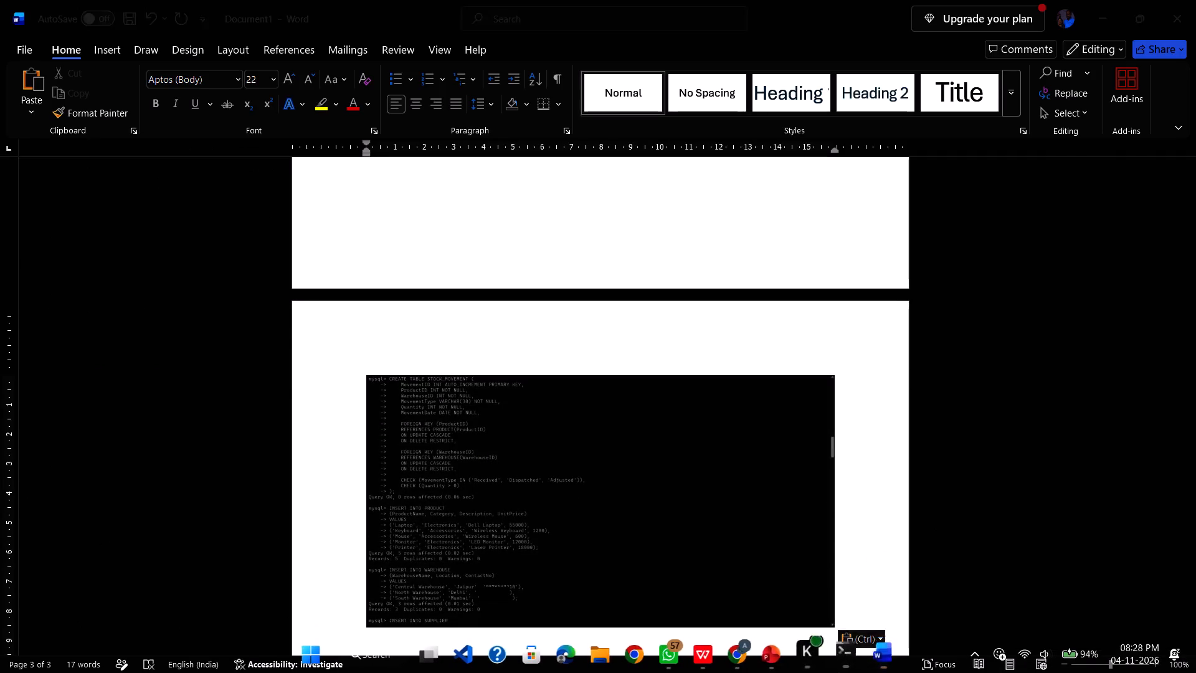
pyautogui.scroll(-4, 662, 437)
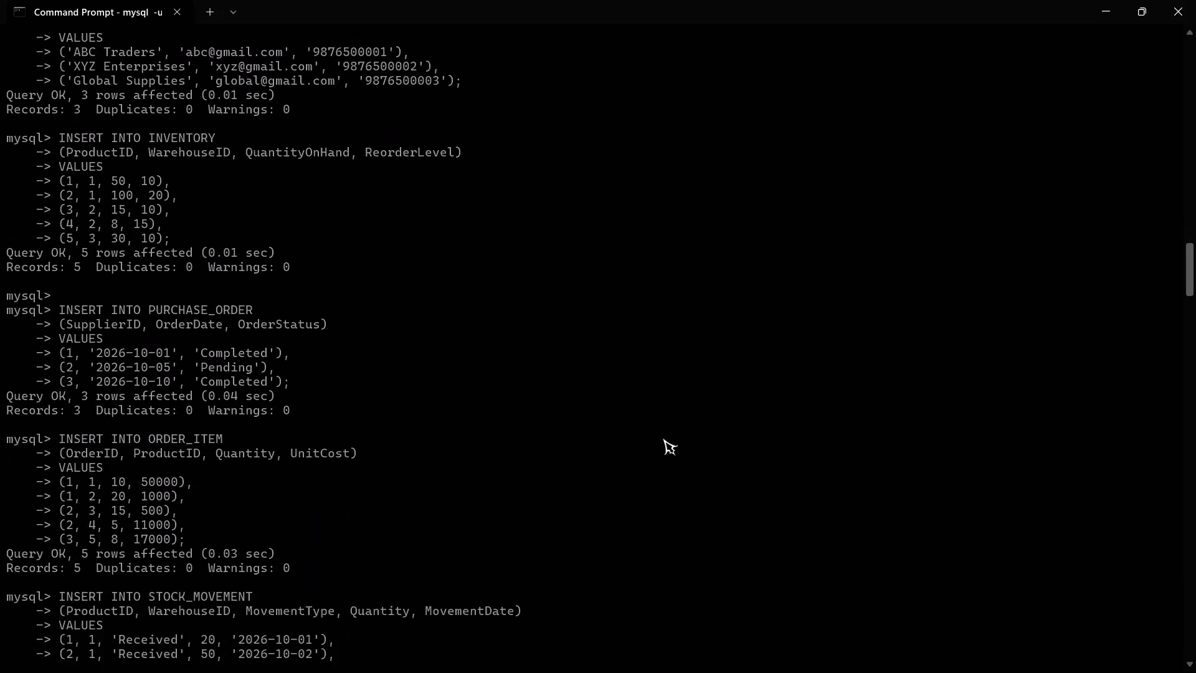
pyautogui.scroll(-2, 662, 437)
pyautogui.press('Print')
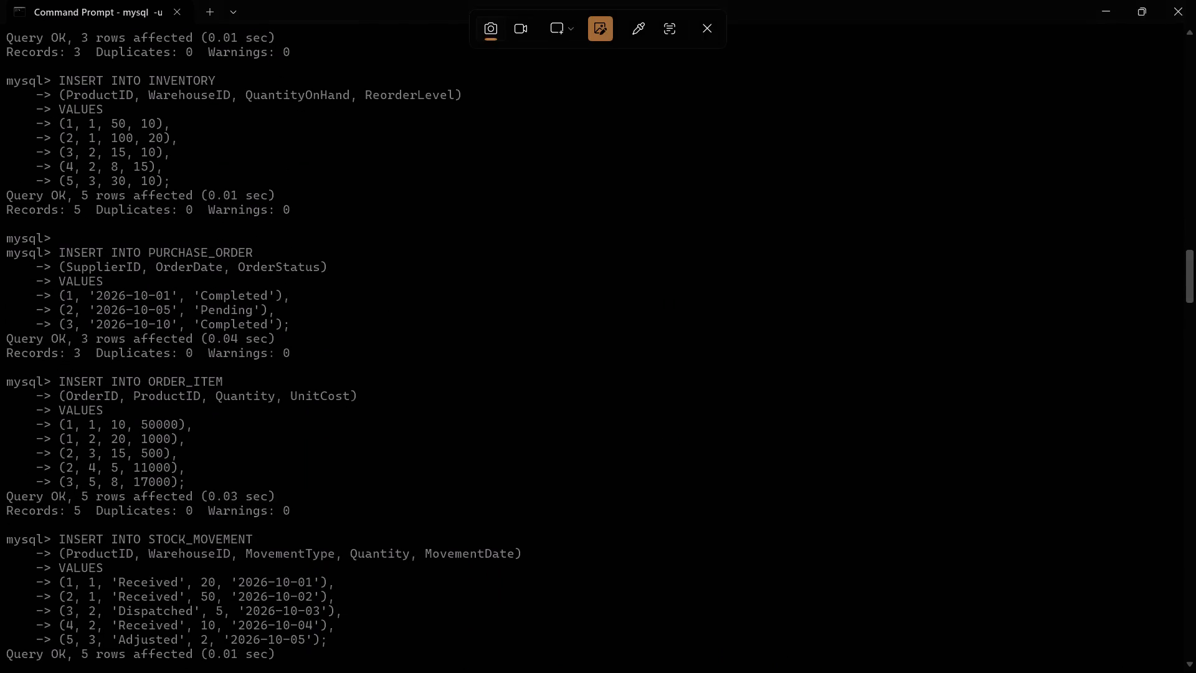
pyautogui.moveTo(0, 49); pyautogui.dragTo(851, 419)
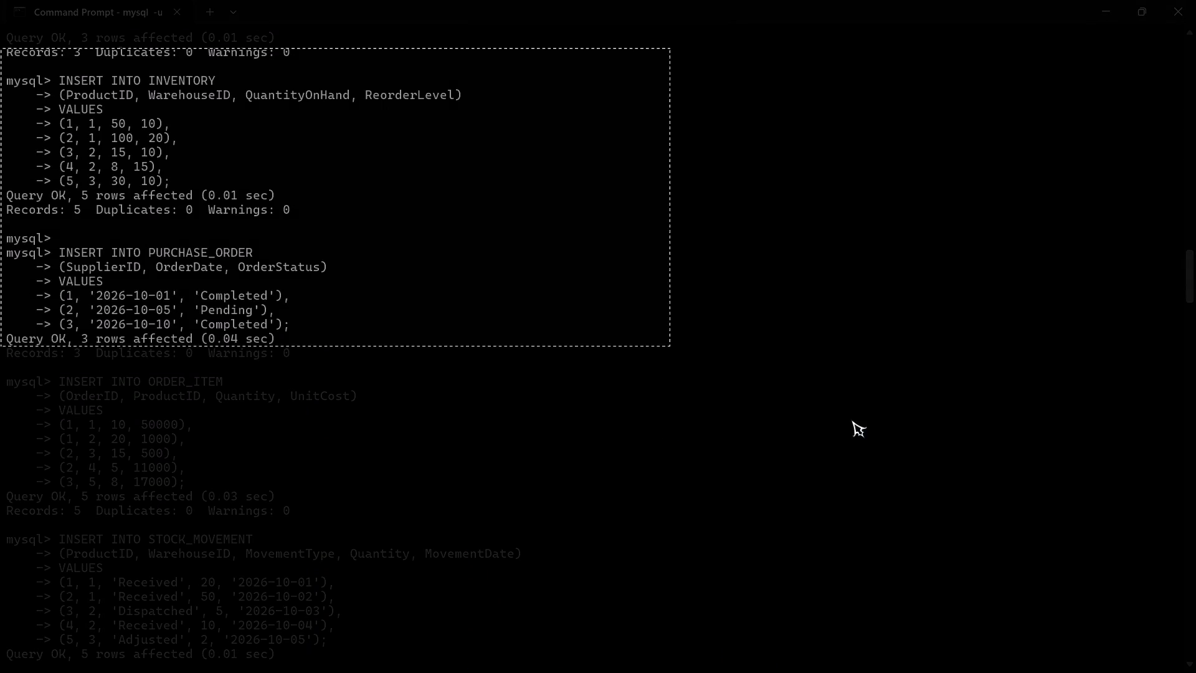
pyautogui.moveTo(851, 419); pyautogui.dragTo(1192, 672)
pyautogui.hotkey('ctrl', 'c')
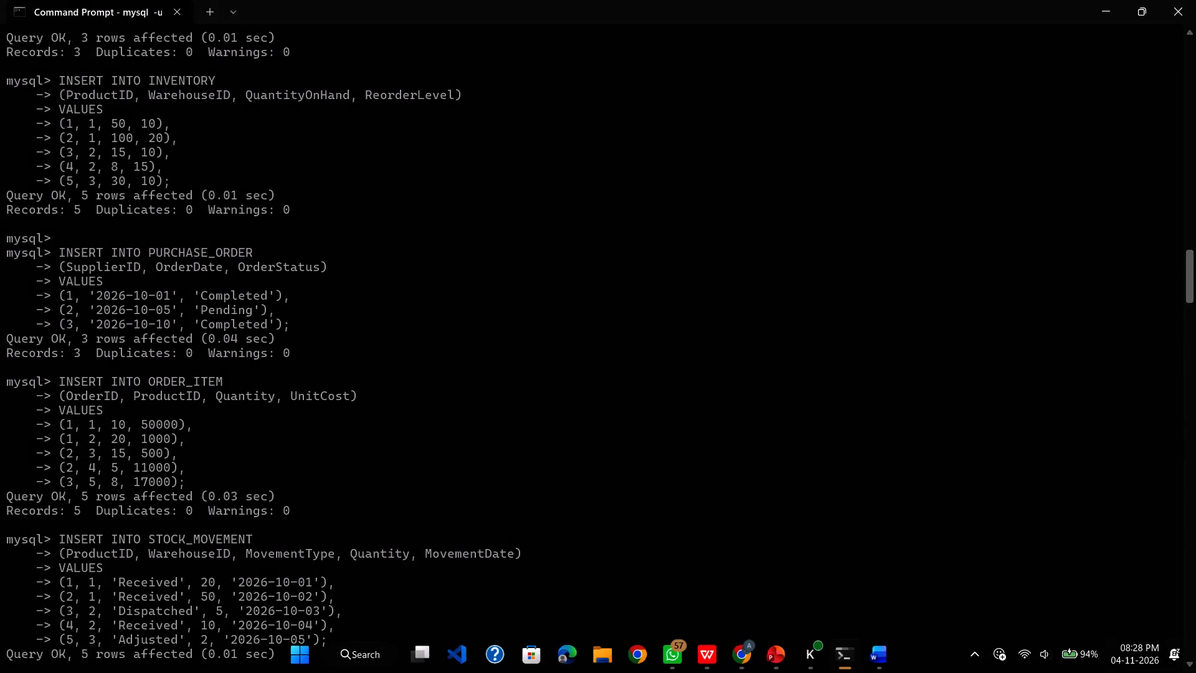
# Paste the INSERT statements snip into the Word report directly below the STOCK_MOVEMENT screenshot and start a new line after it.
pyautogui.click(865, 672)
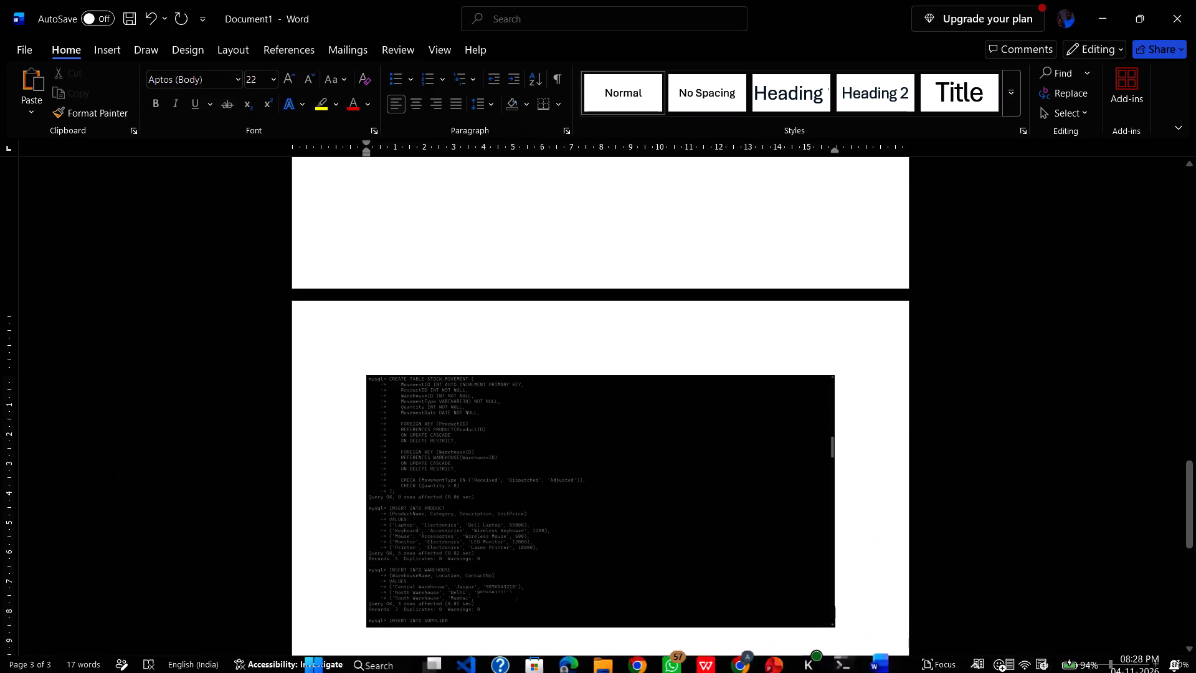
pyautogui.click(852, 610)
pyautogui.hotkey('ctrl', 'v')
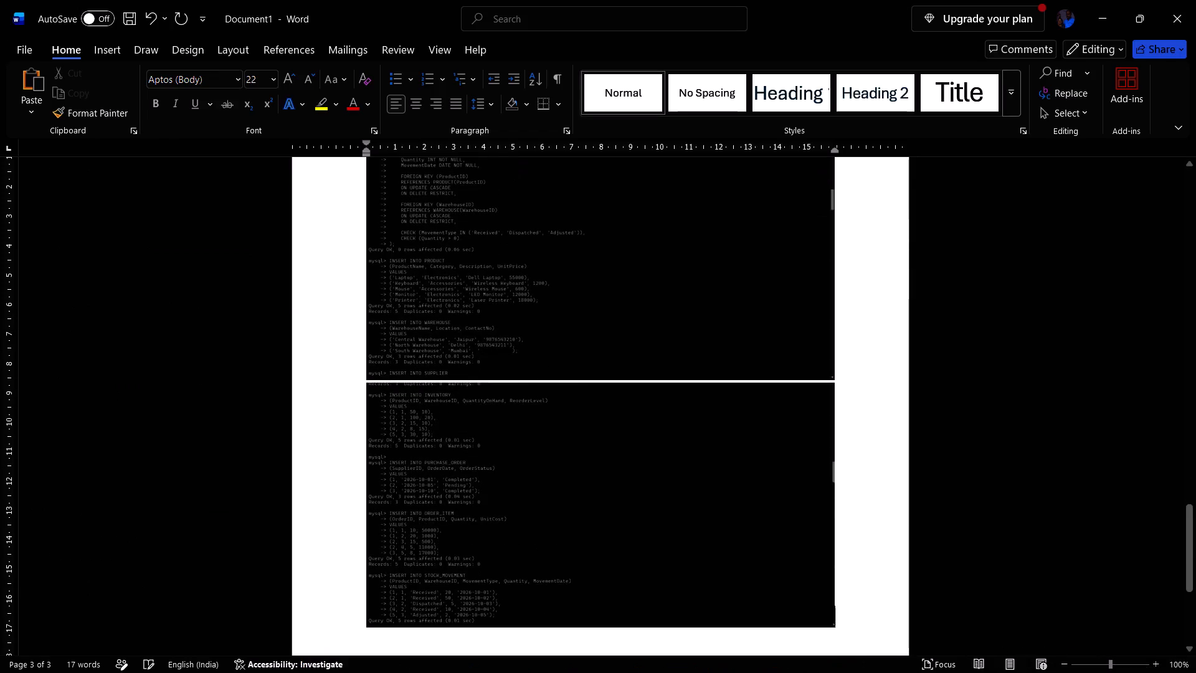
pyautogui.press('Return')
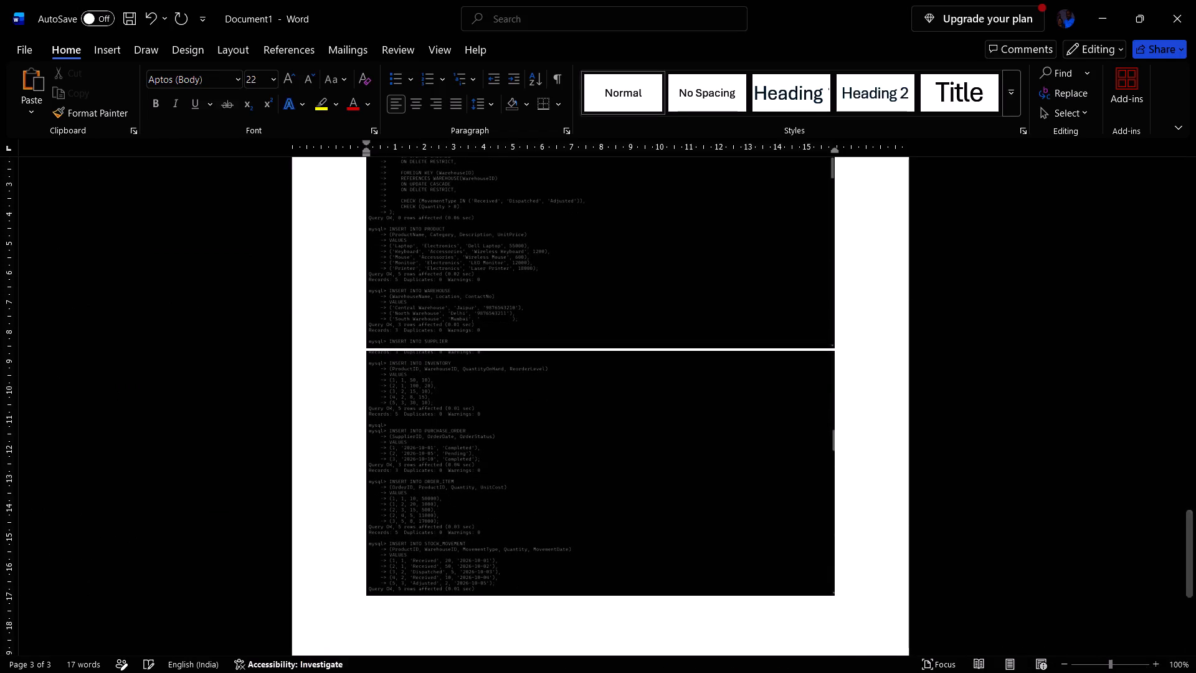
# Switch to the Command Prompt and copy a screen snip from SELECT * FROM PRODUCT through the header row of the SELECT * FROM INVENTORY output.
pyautogui.click(845, 656)
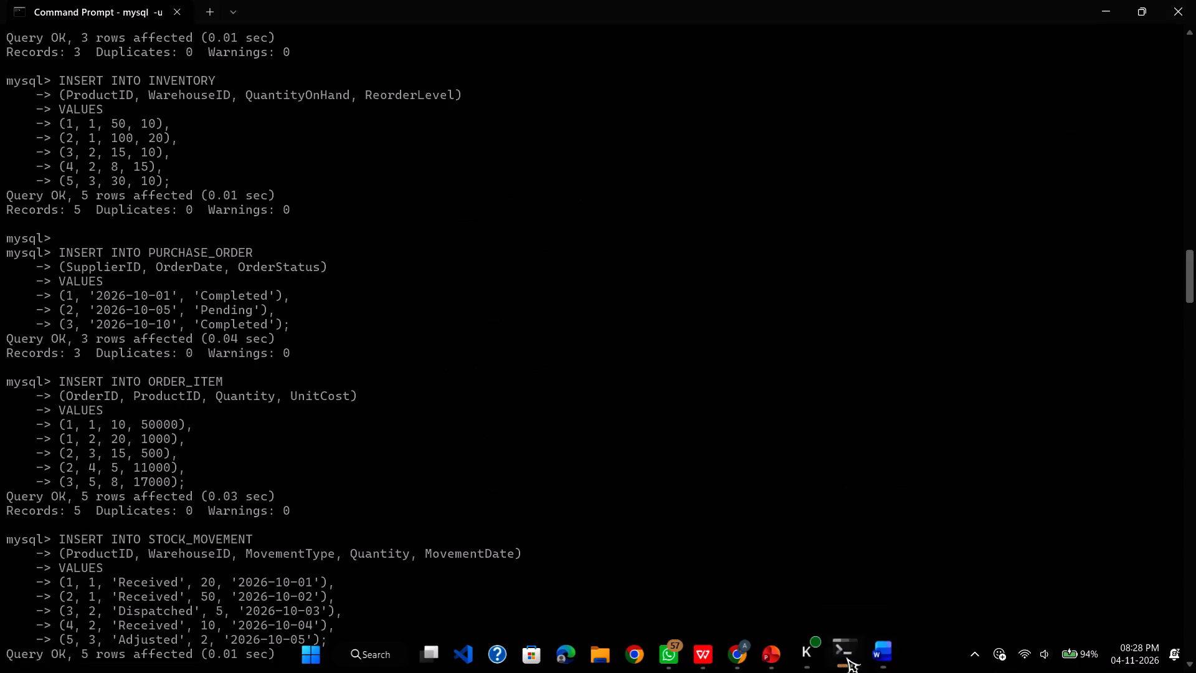
pyautogui.scroll(-2, 452, 475)
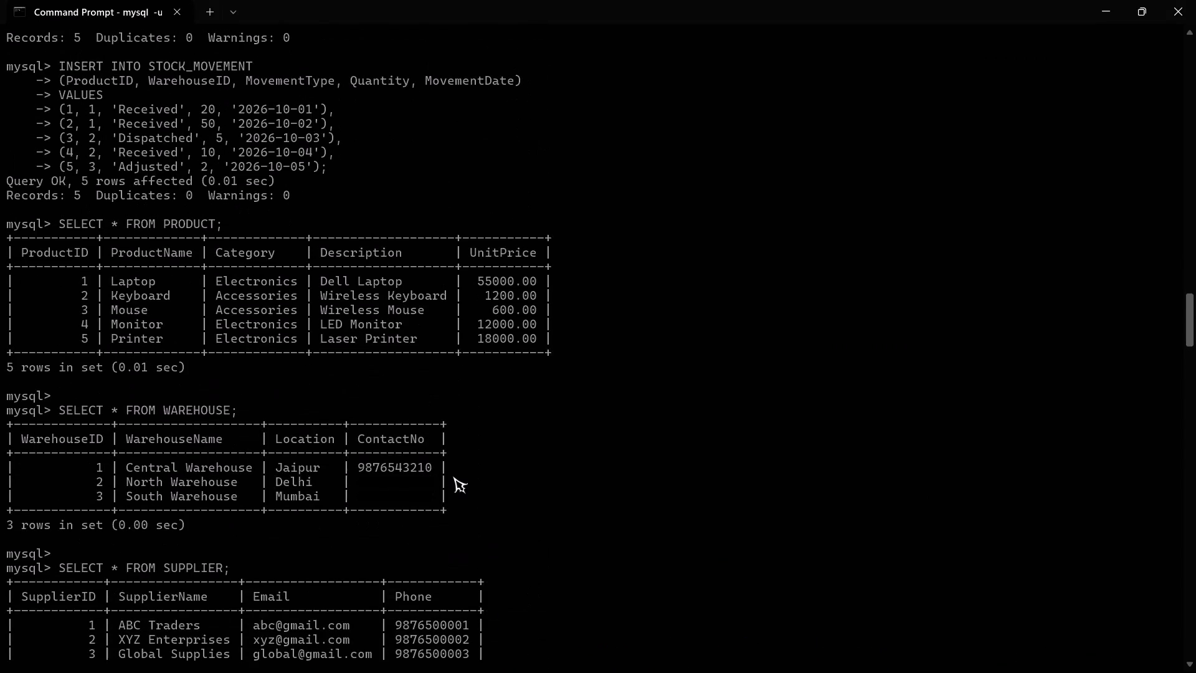
pyautogui.scroll(-1, 452, 475)
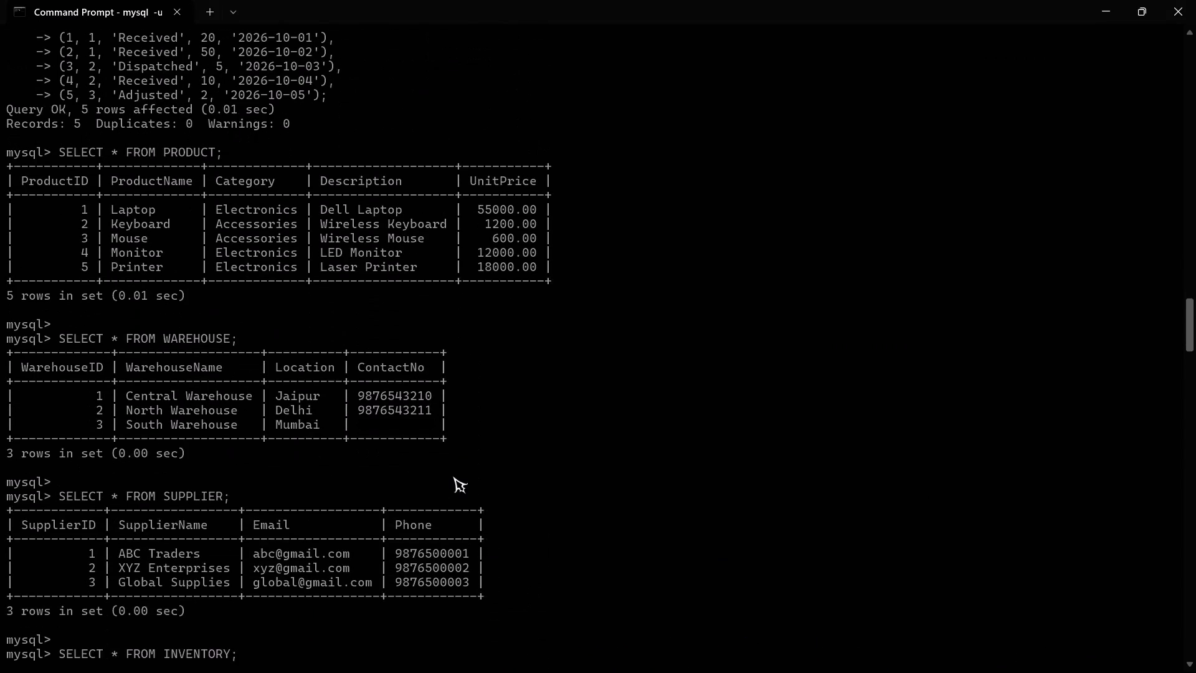
pyautogui.scroll(-1, 452, 475)
pyautogui.press('Print')
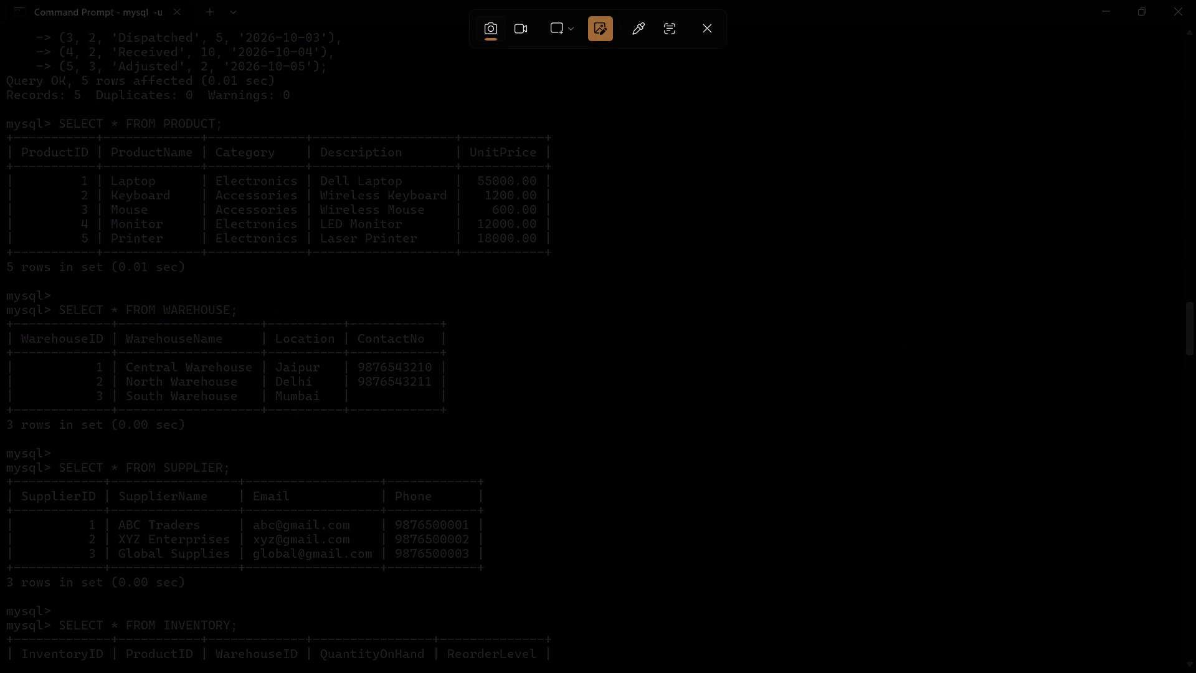
pyautogui.moveTo(0, 106); pyautogui.dragTo(819, 672)
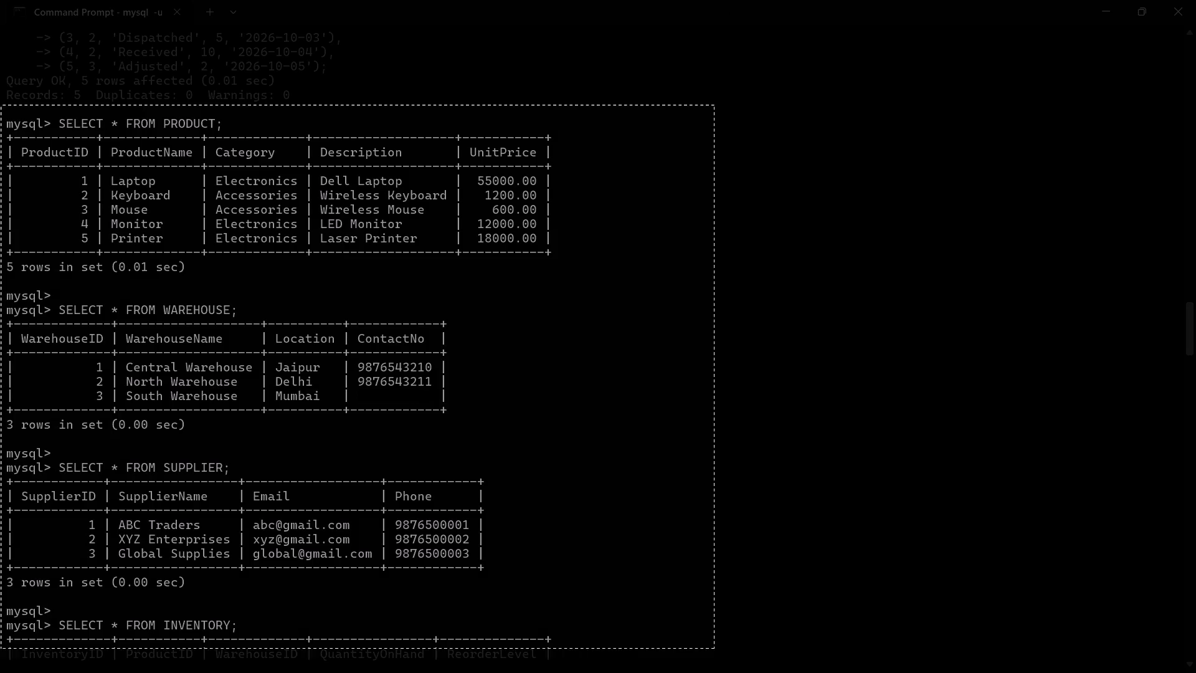
pyautogui.moveTo(819, 672); pyautogui.dragTo(1151, 672)
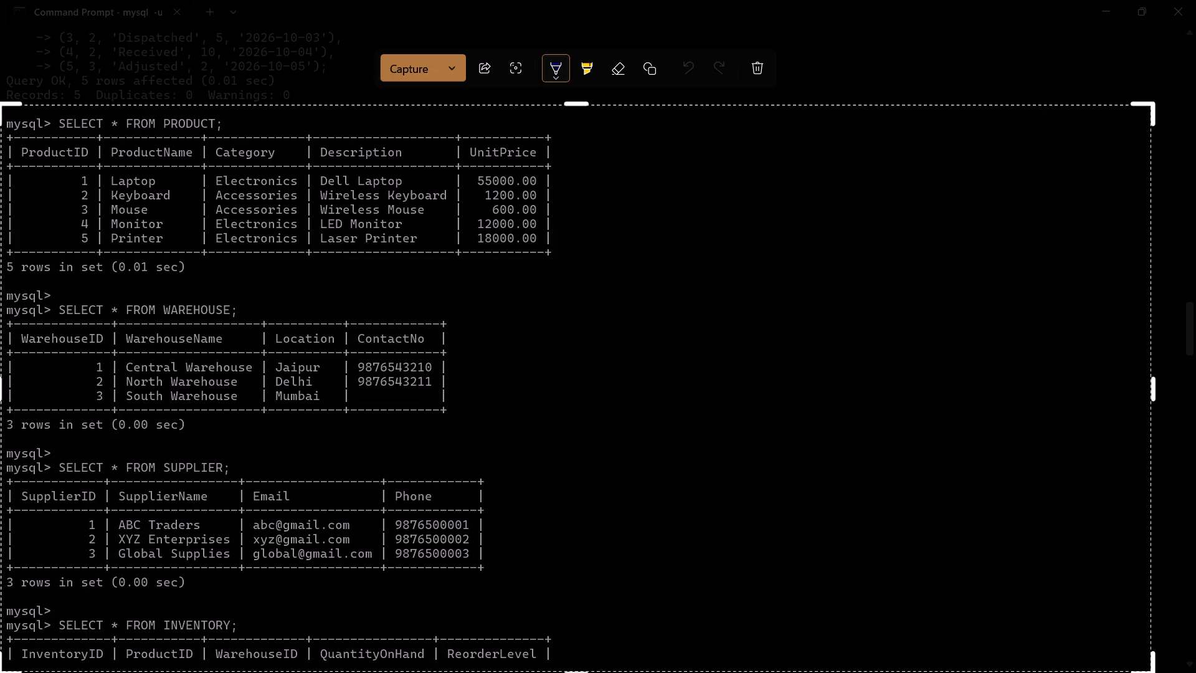
pyautogui.keyDown('ctrl'); pyautogui.click(1151, 672); pyautogui.keyUp('ctrl')
pyautogui.hotkey('ctrl', 'c')
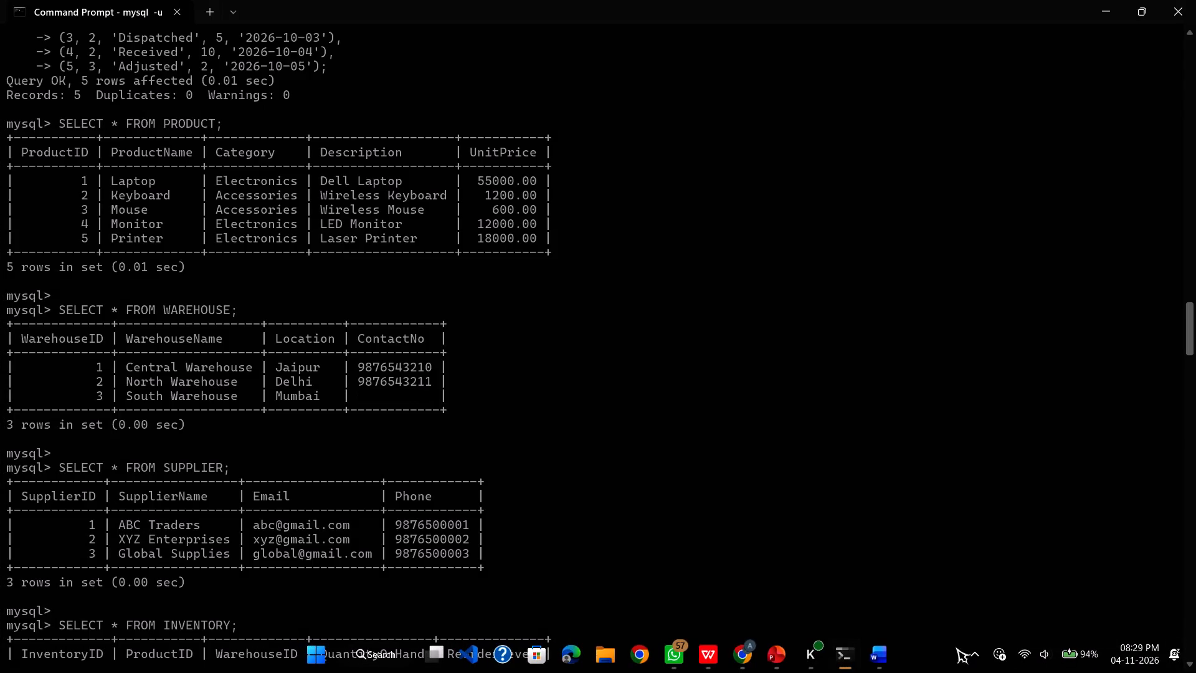
# Paste the PRODUCT, WAREHOUSE and SUPPLIER query snip into the Word report on a new line below the INSERT statements screenshot.
pyautogui.click(898, 655)
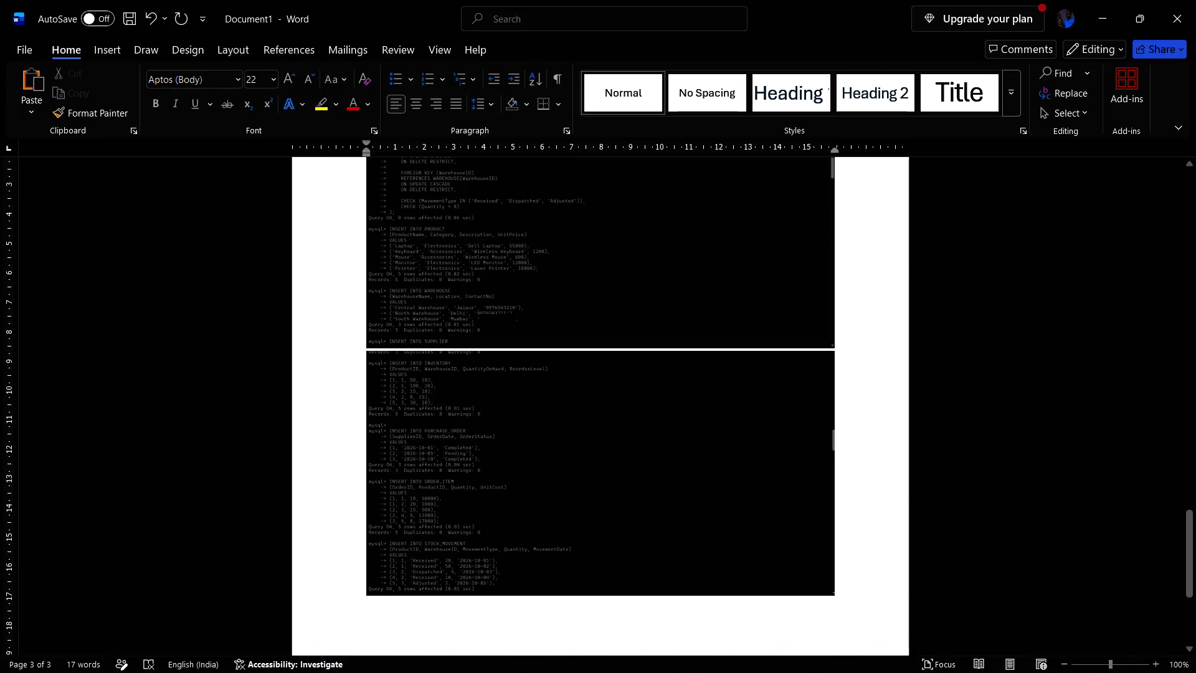
pyautogui.press('Return')
pyautogui.hotkey('ctrl', 'v')
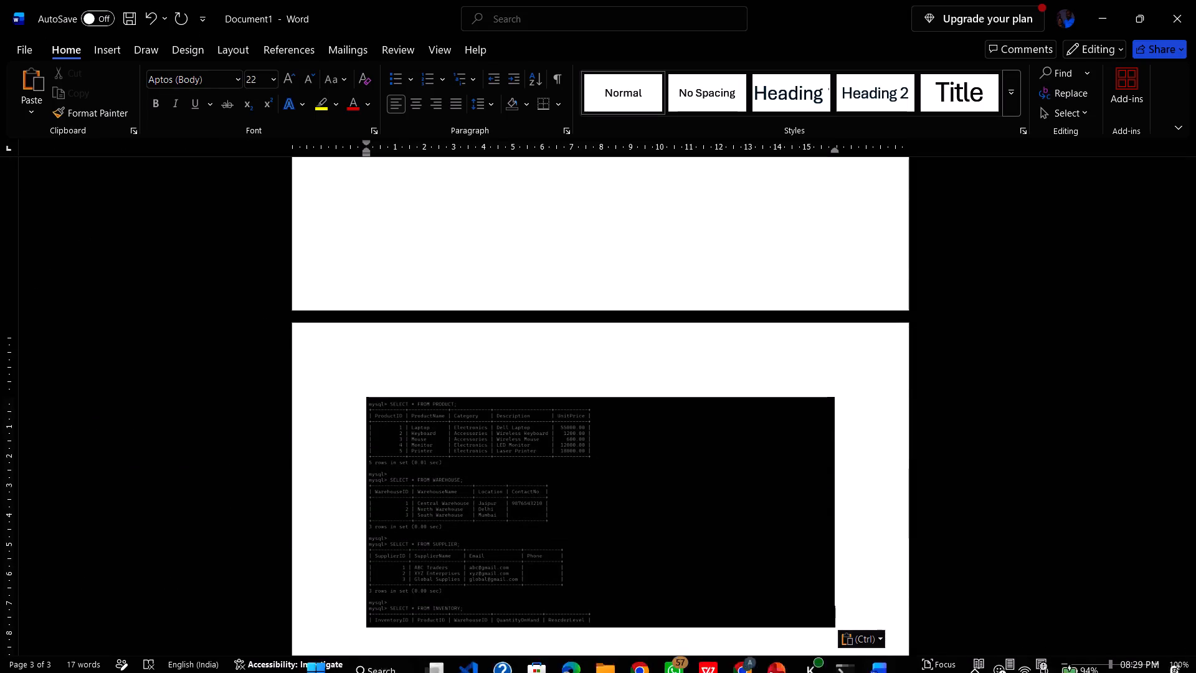
# Switch to the Command Prompt and copy a screen snip from SELECT * FROM INVENTORY through the SELECT * FROM STOCK_MOVEMENT line.
pyautogui.click(847, 652)
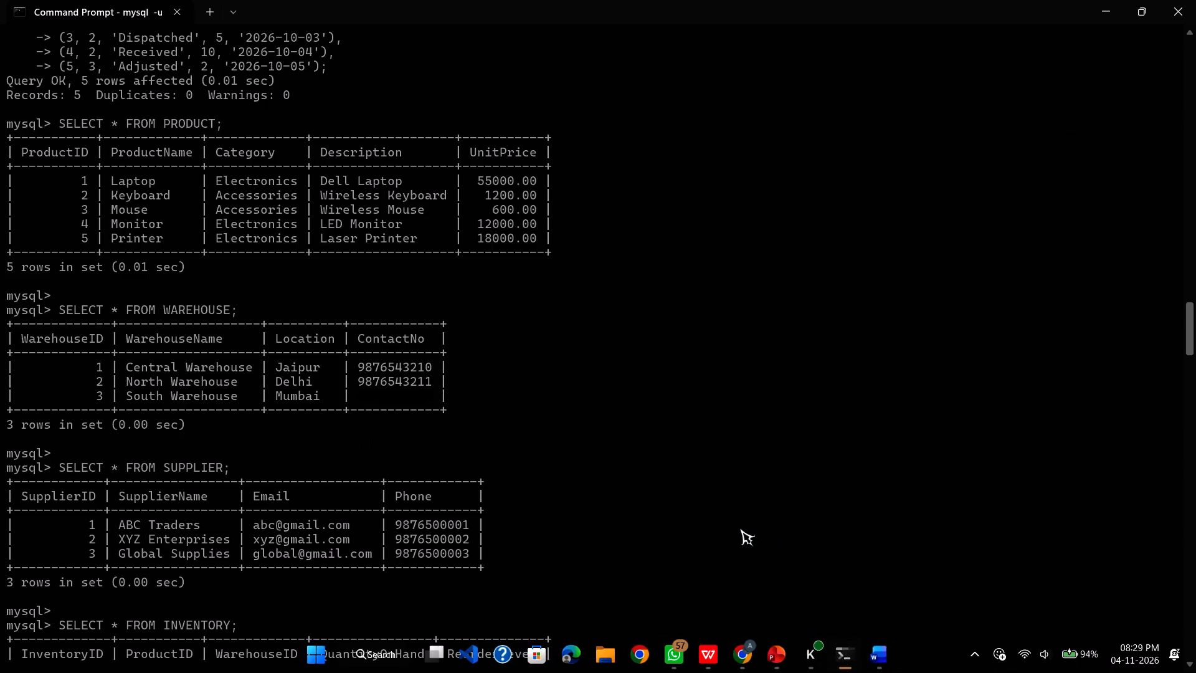
pyautogui.scroll(-3, 739, 528)
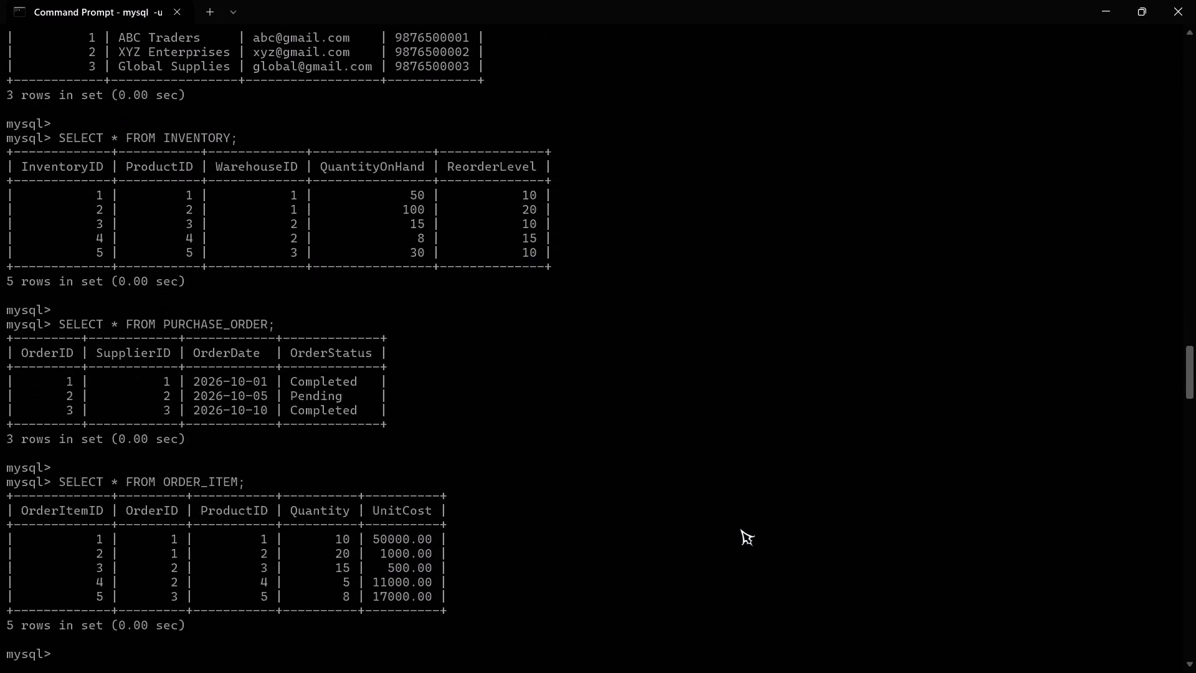
pyautogui.scroll(-2, 739, 528)
pyautogui.press('Print')
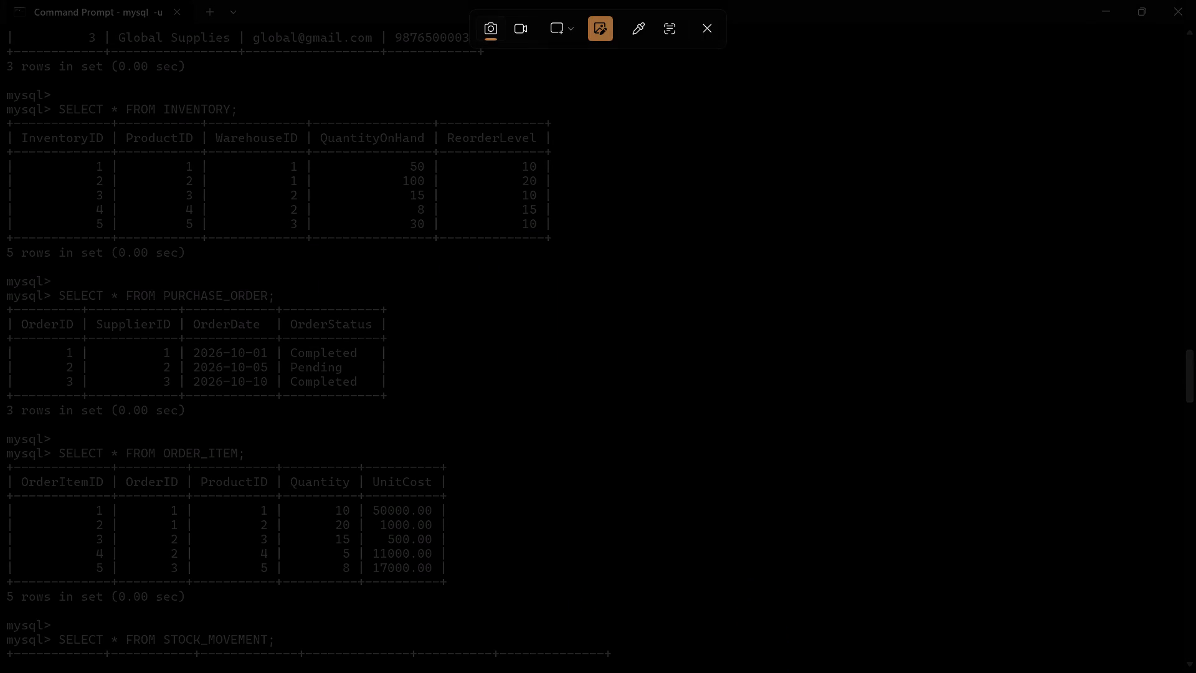
pyautogui.moveTo(0, 54); pyautogui.dragTo(622, 608)
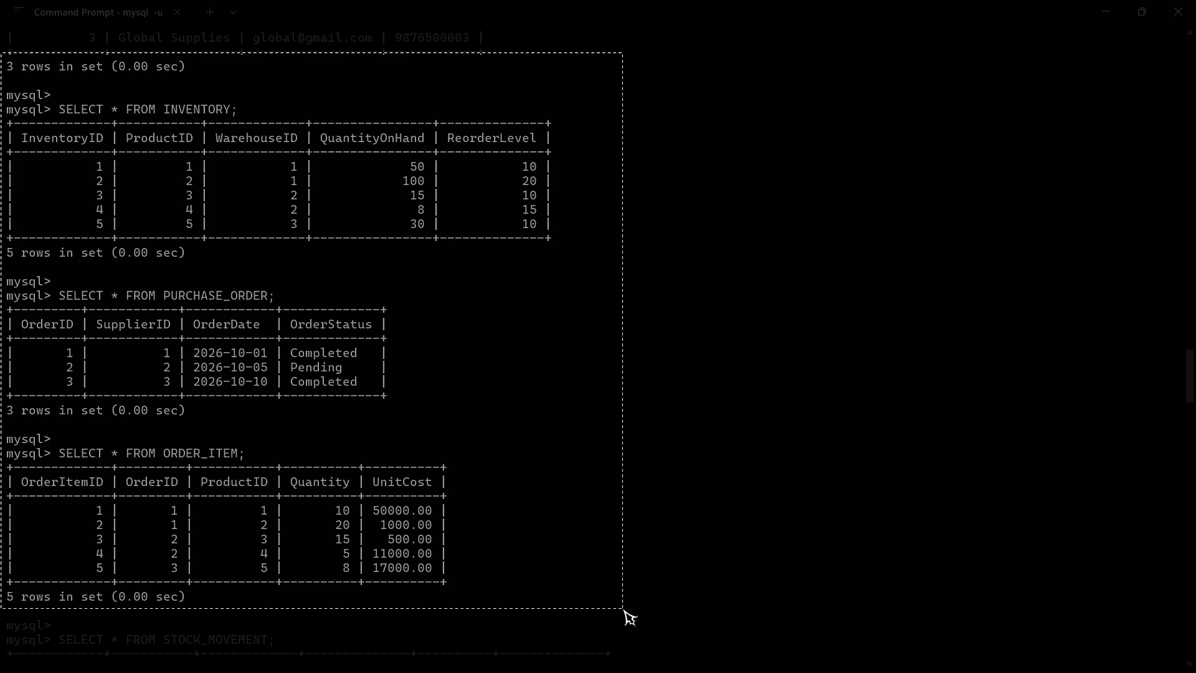
pyautogui.moveTo(622, 608); pyautogui.dragTo(1187, 672)
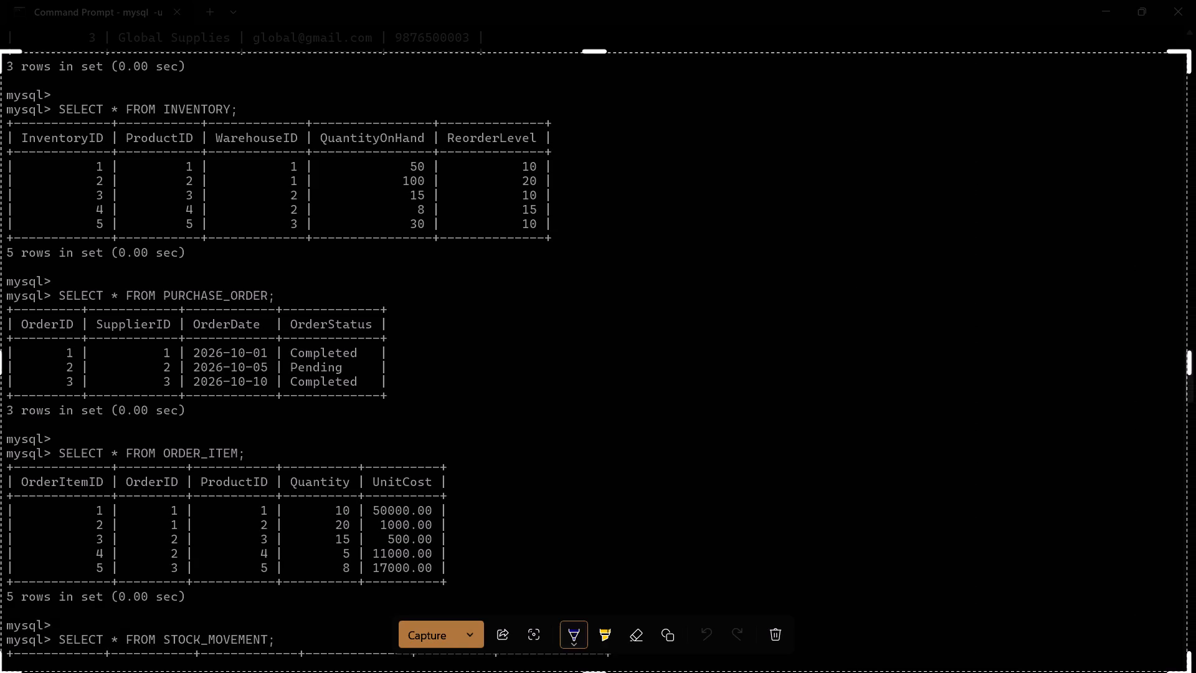
pyautogui.hotkey('ctrl', 'c')
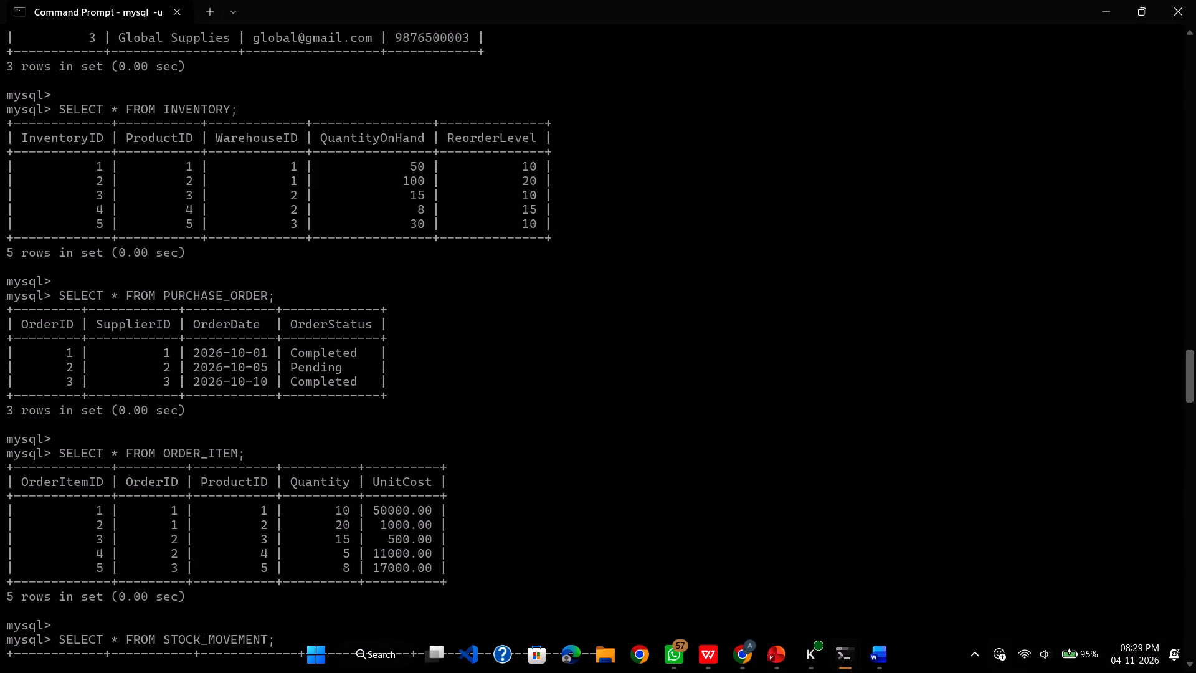
# Paste the INVENTORY, PURCHASE_ORDER and ORDER_ITEM query snip into the Word report on a new line below the PRODUCT query screenshot.
pyautogui.click(896, 650)
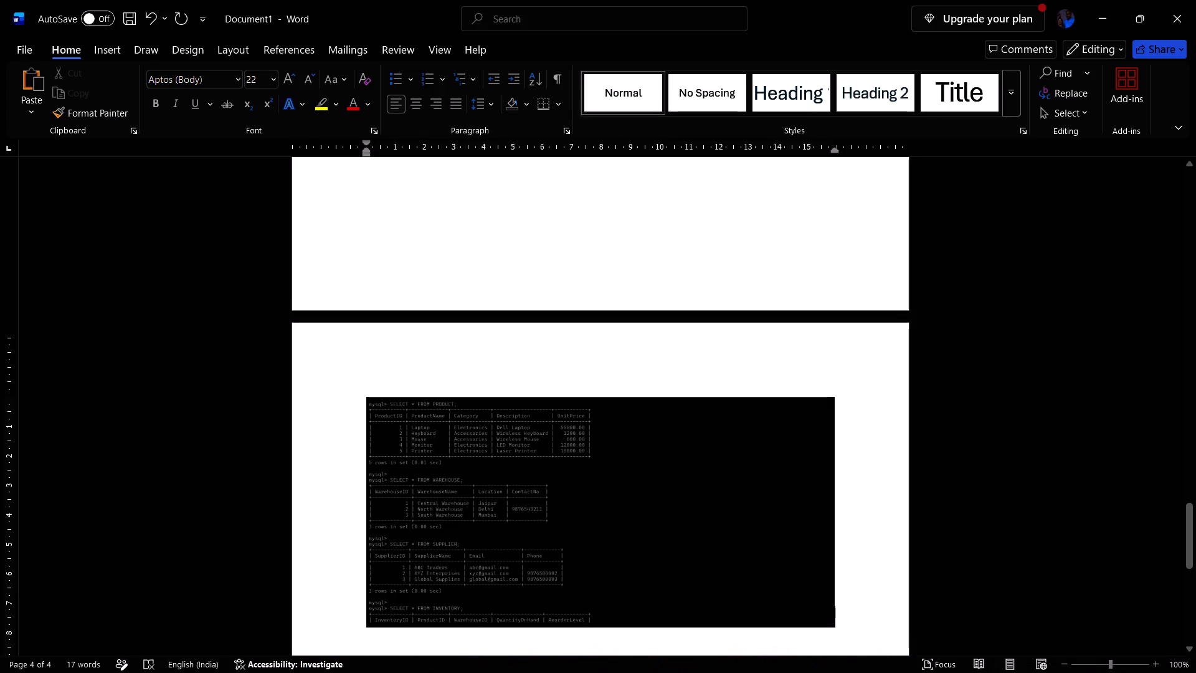
pyautogui.click(942, 590)
pyautogui.press('Return')
pyautogui.hotkey('ctrl', 'v')
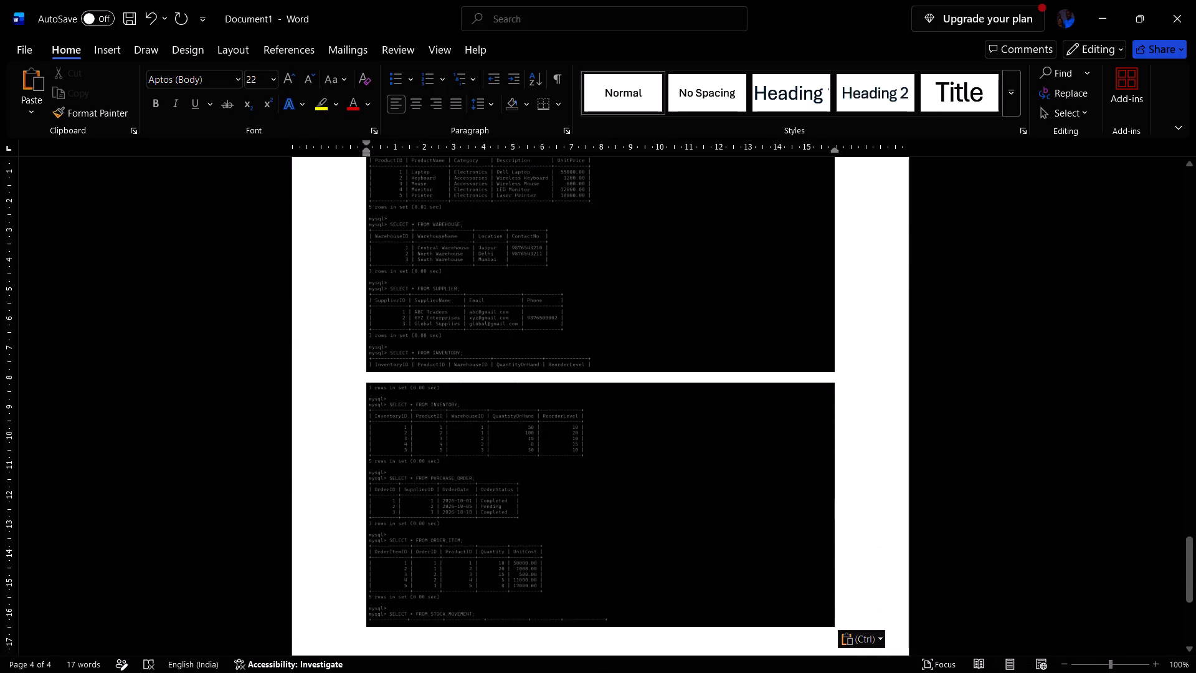
pyautogui.click(942, 590)
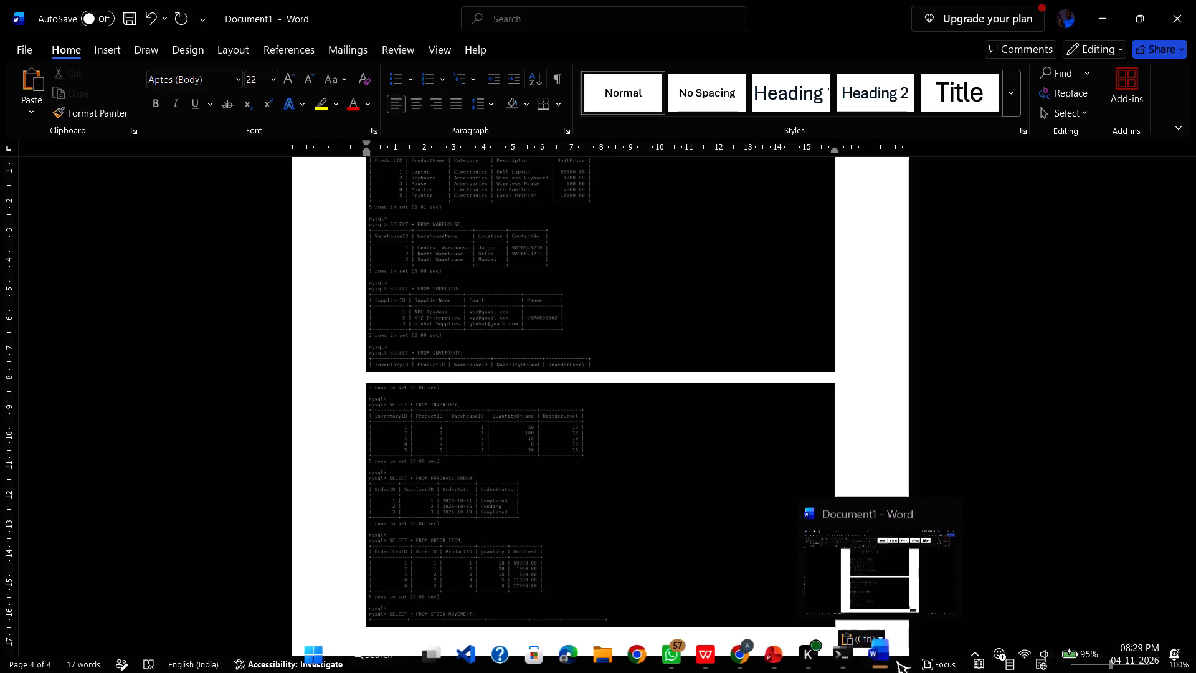
# Switch to the Command Prompt and copy a screen snip from SELECT * FROM STOCK_MOVEMENT through the JOIN PRODUCT p line of the ReorderLevel query.
pyautogui.click(842, 672)
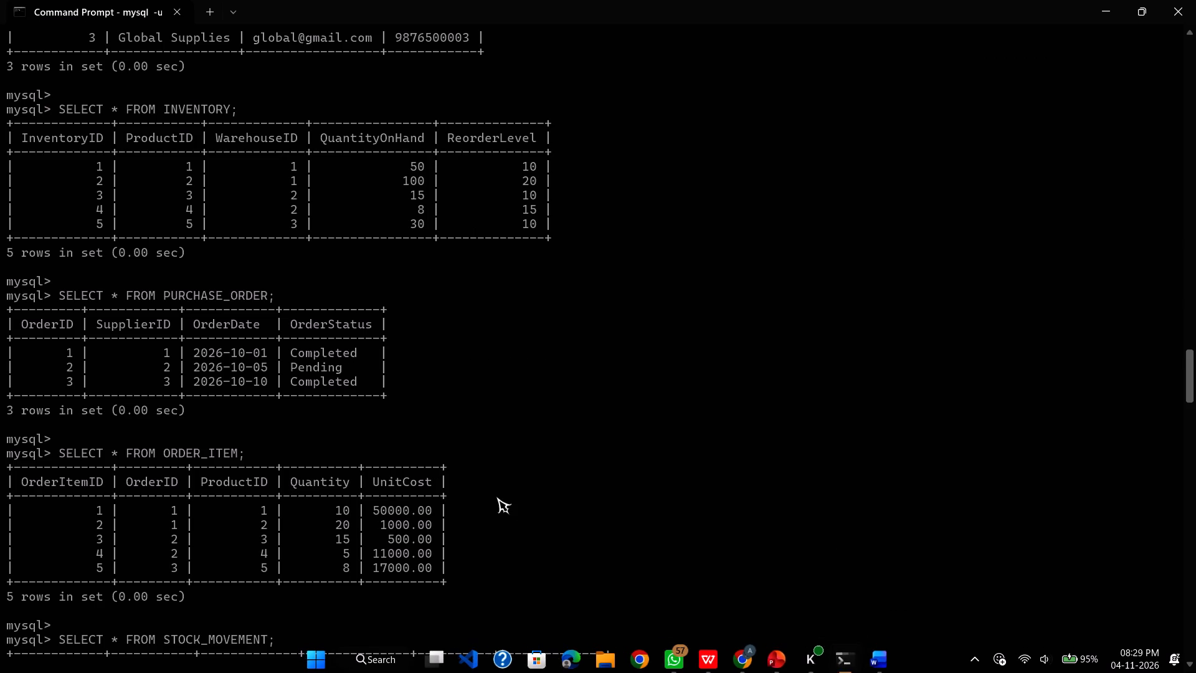
pyautogui.scroll(-3, 496, 496)
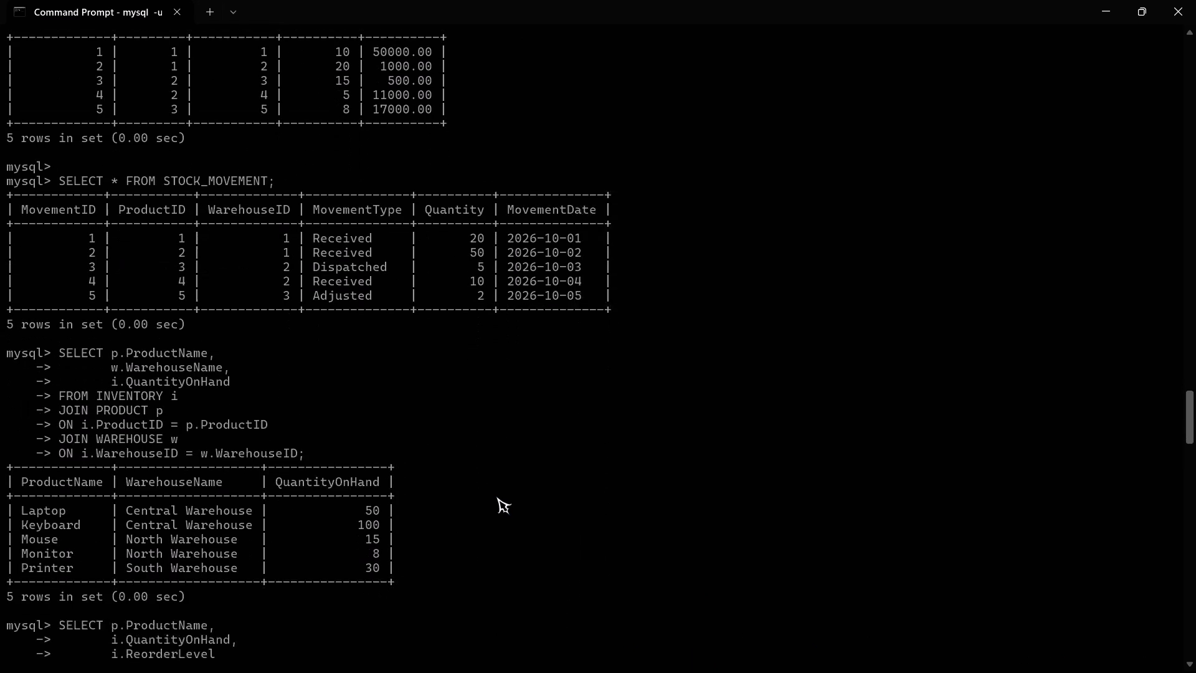
pyautogui.scroll(-1, 496, 496)
pyautogui.press('-')
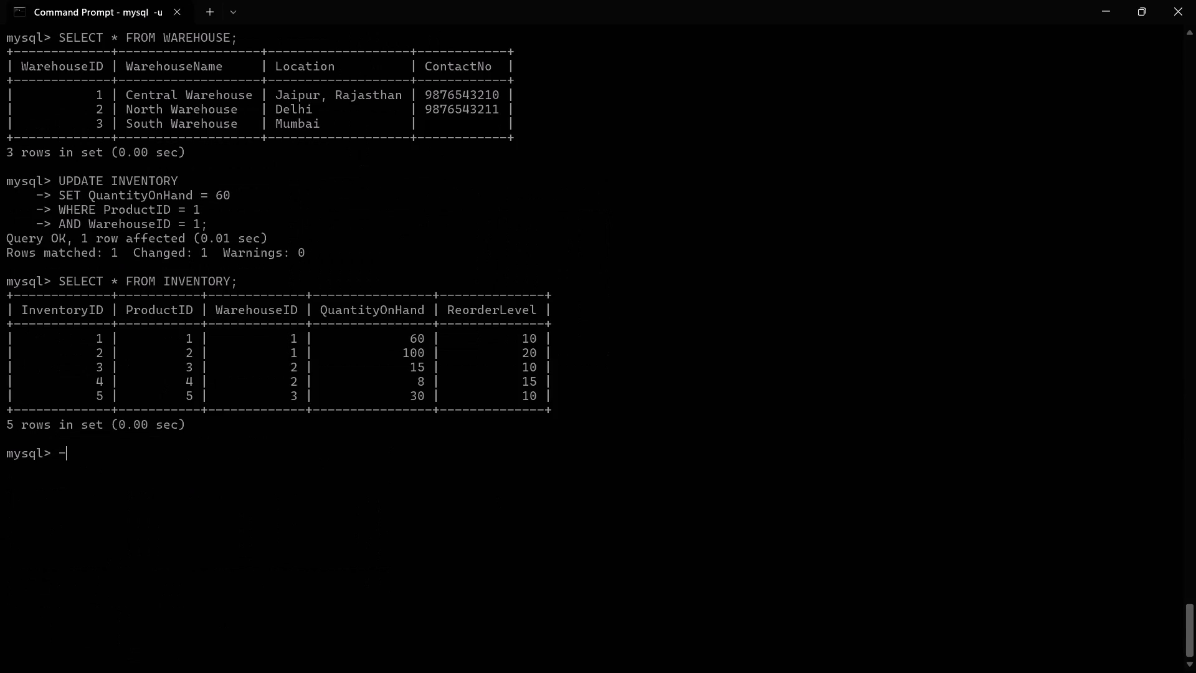
pyautogui.scroll(2, 496, 496)
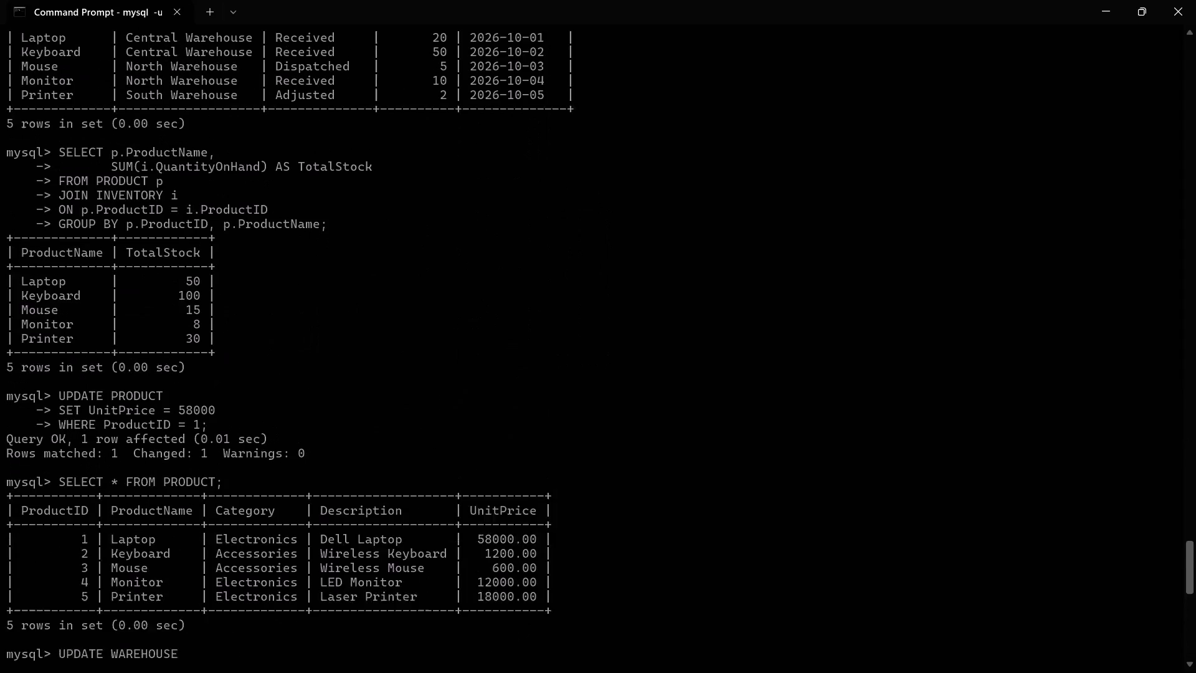
pyautogui.scroll(3, 496, 496)
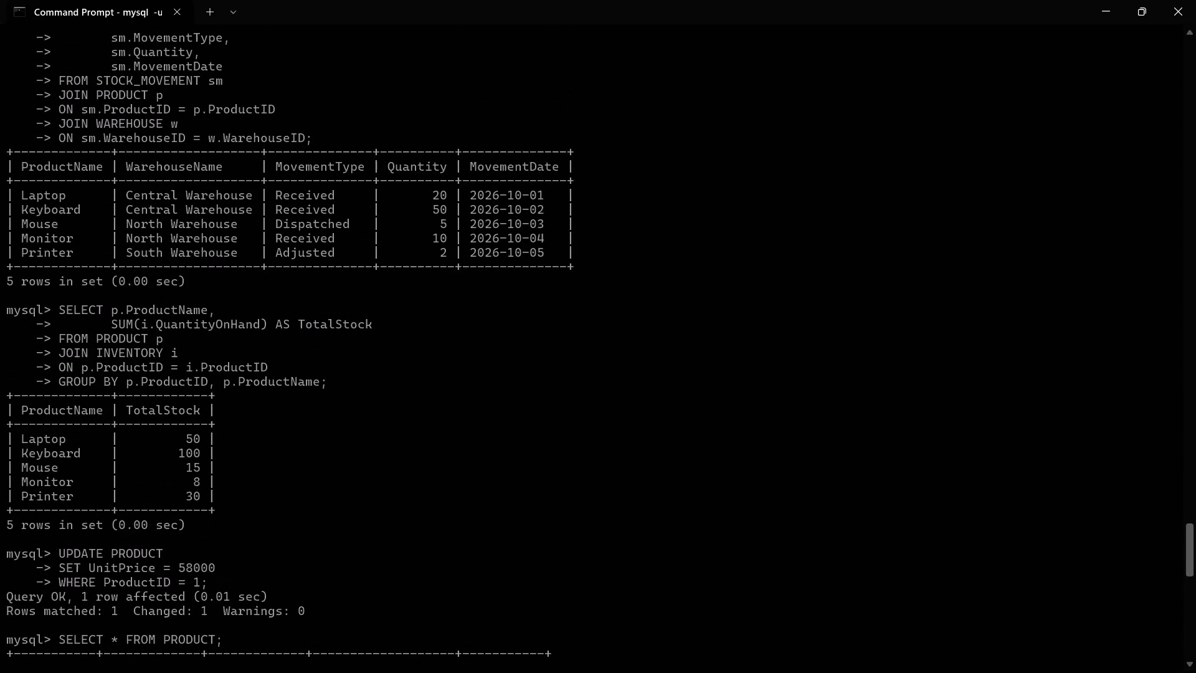
pyautogui.scroll(1, 496, 496)
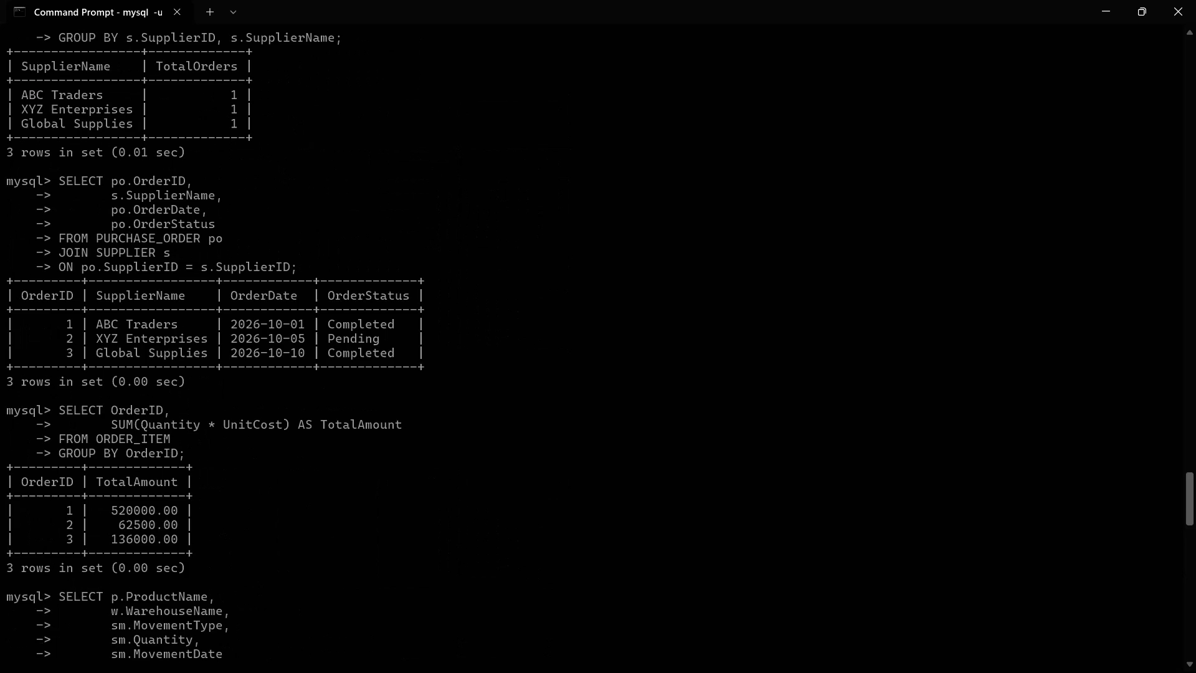
pyautogui.scroll(2, 496, 496)
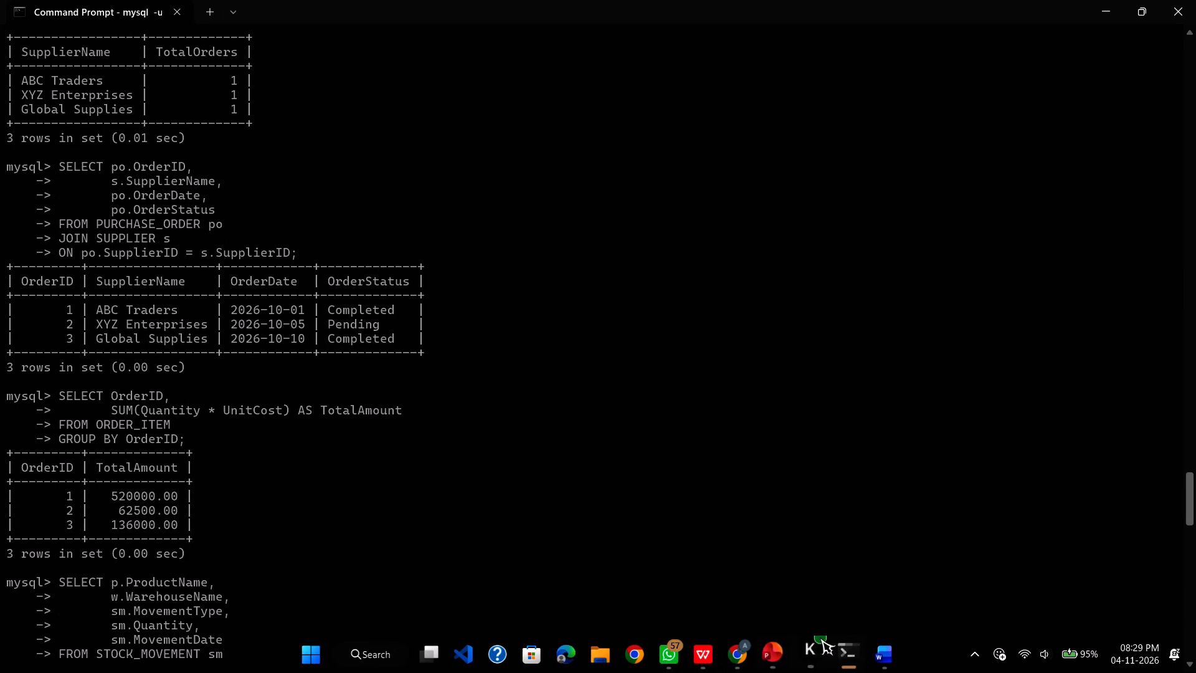
pyautogui.click(866, 657)
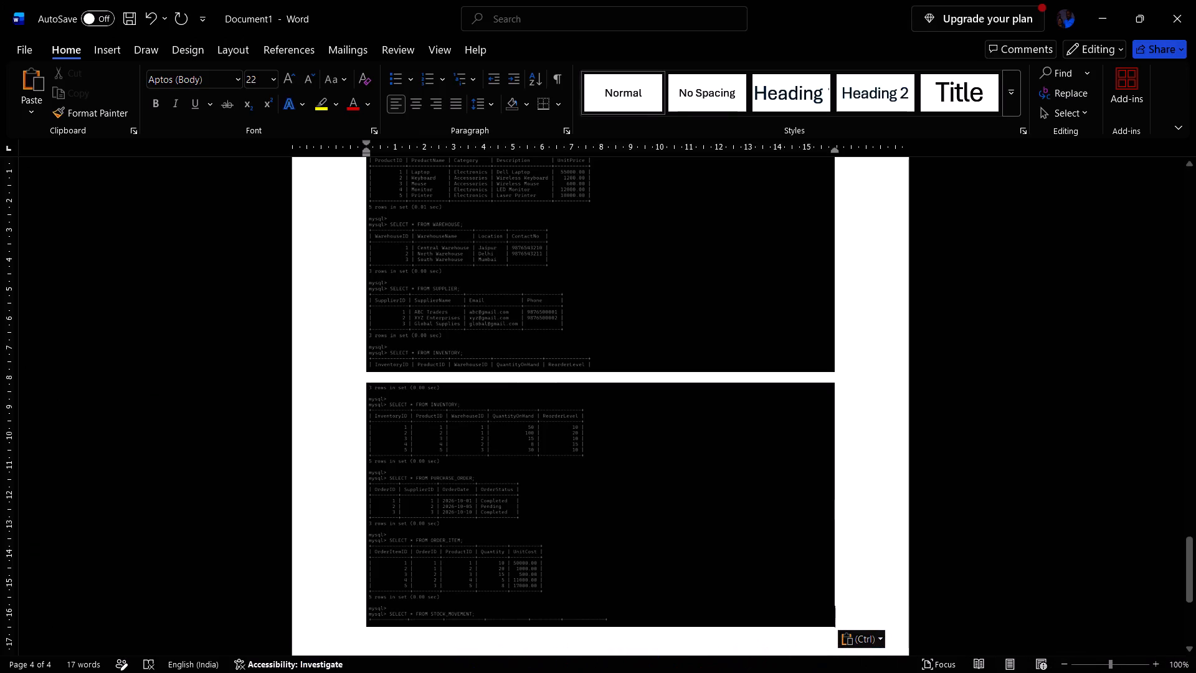
pyautogui.click(1103, 20)
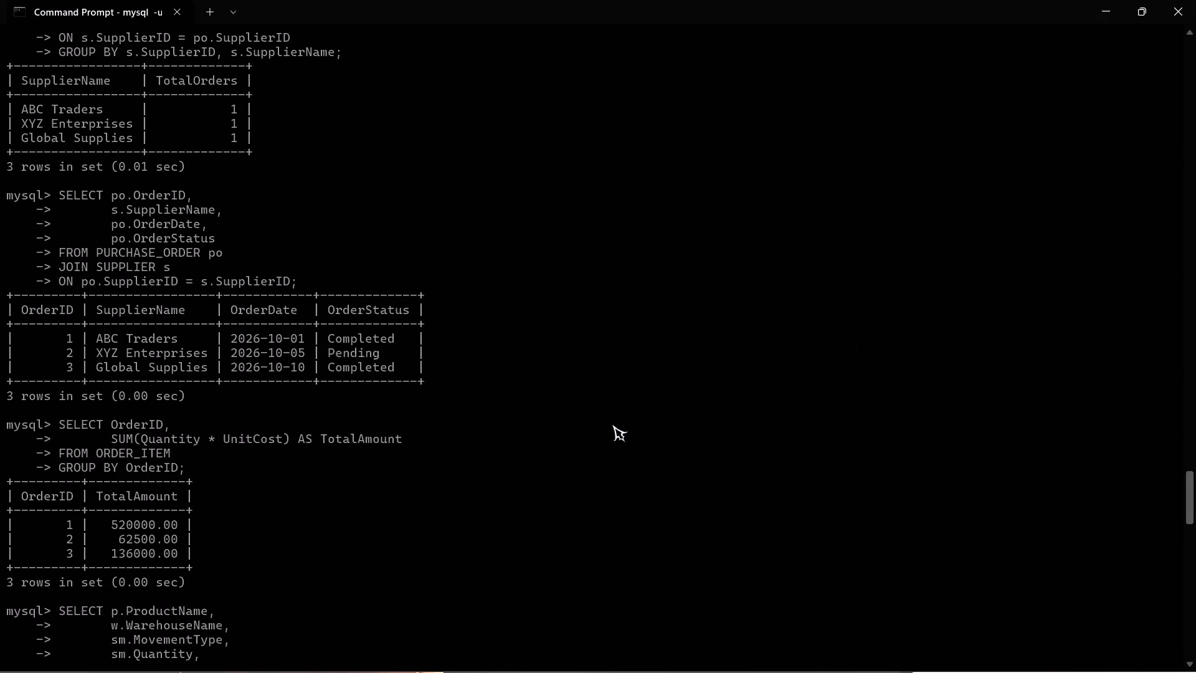
pyautogui.scroll(5, 612, 424)
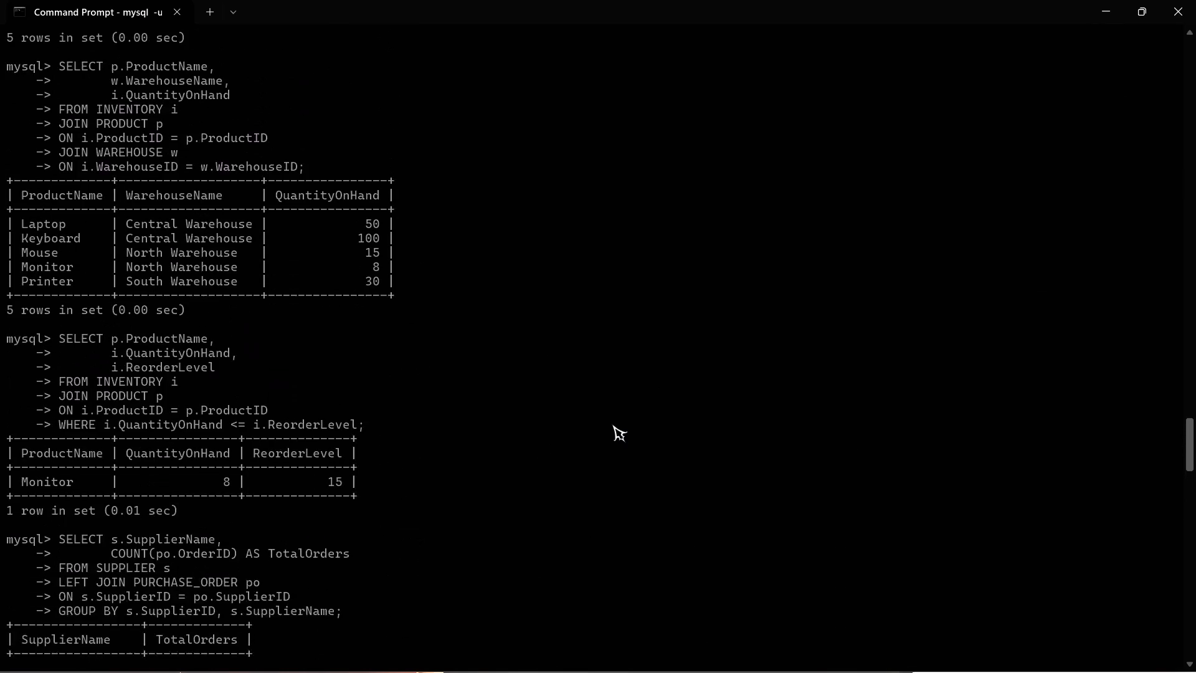
pyautogui.scroll(2, 612, 424)
pyautogui.scroll(-2, 612, 424)
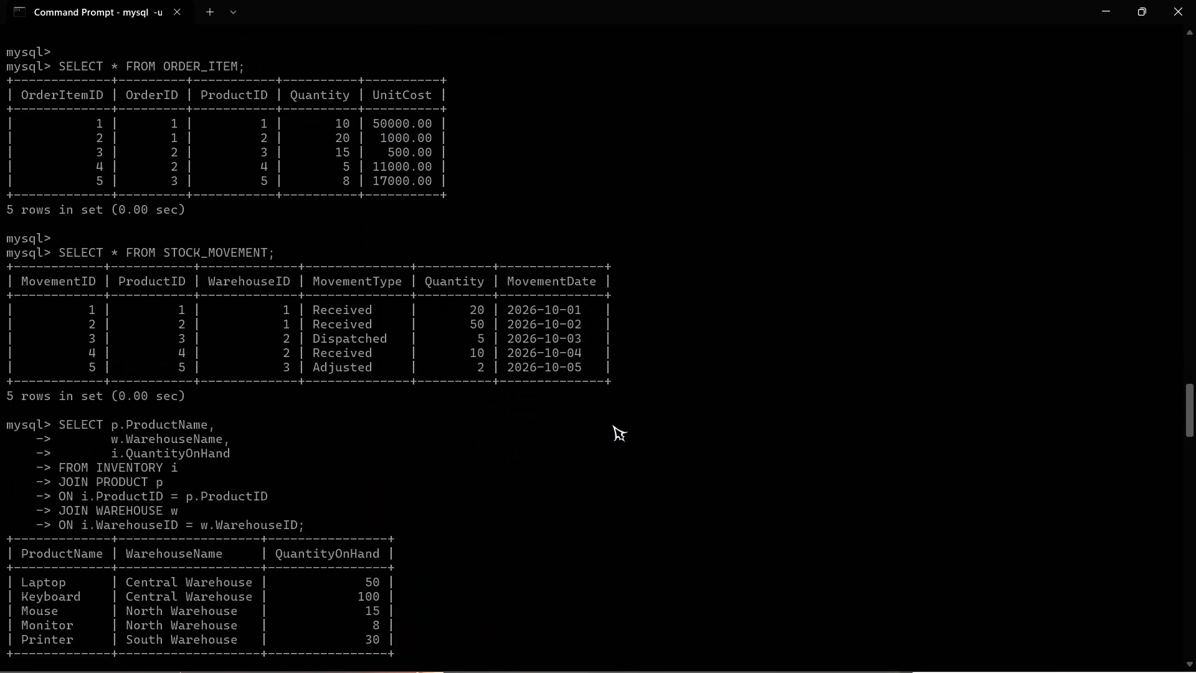
pyautogui.scroll(-2, 612, 424)
pyautogui.press('Print')
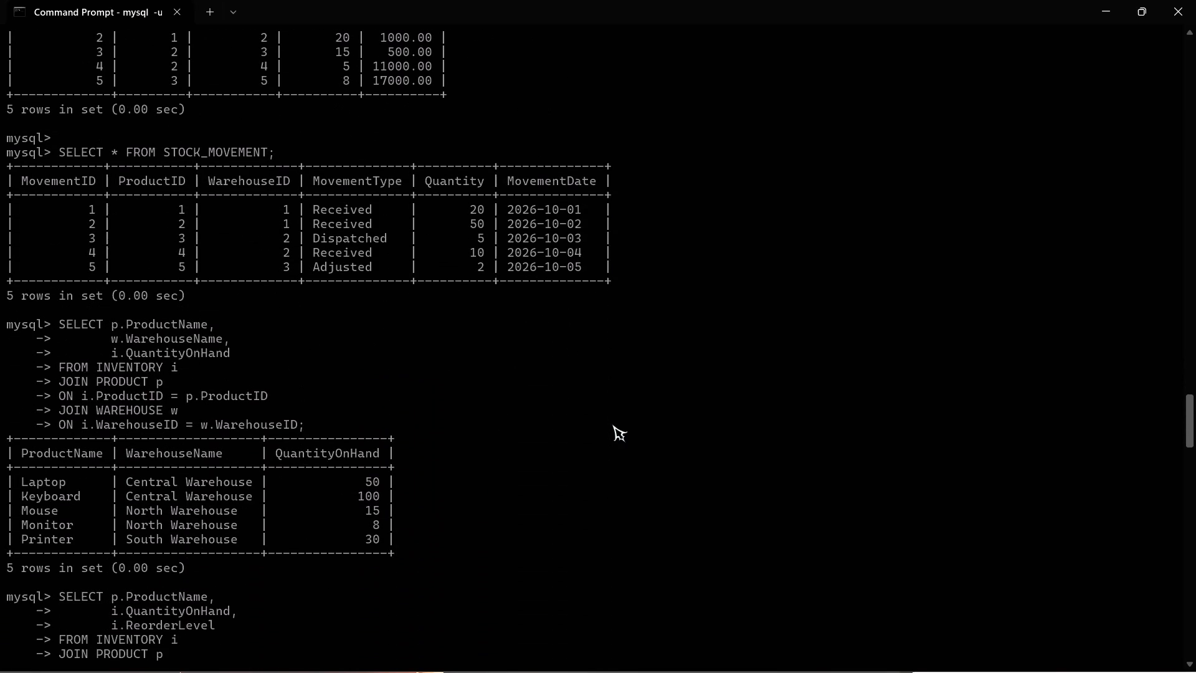
pyautogui.moveTo(0, 115); pyautogui.dragTo(672, 672)
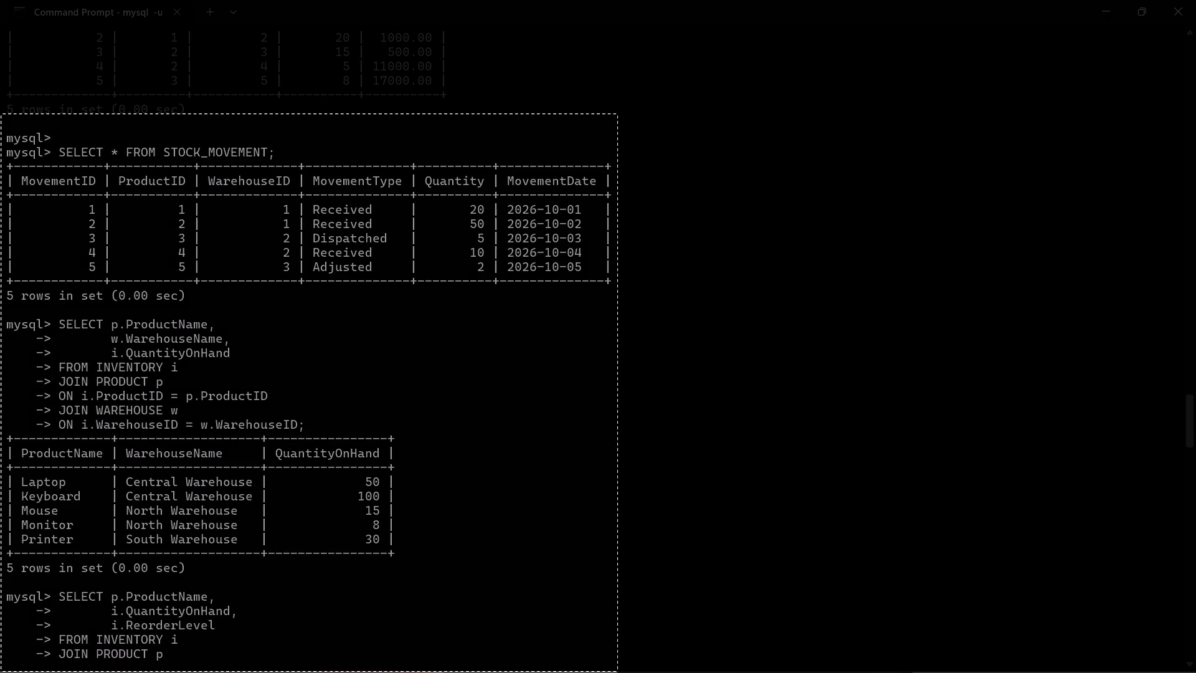
pyautogui.moveTo(672, 672); pyautogui.dragTo(1054, 672)
pyautogui.hotkey('ctrl', 'c')
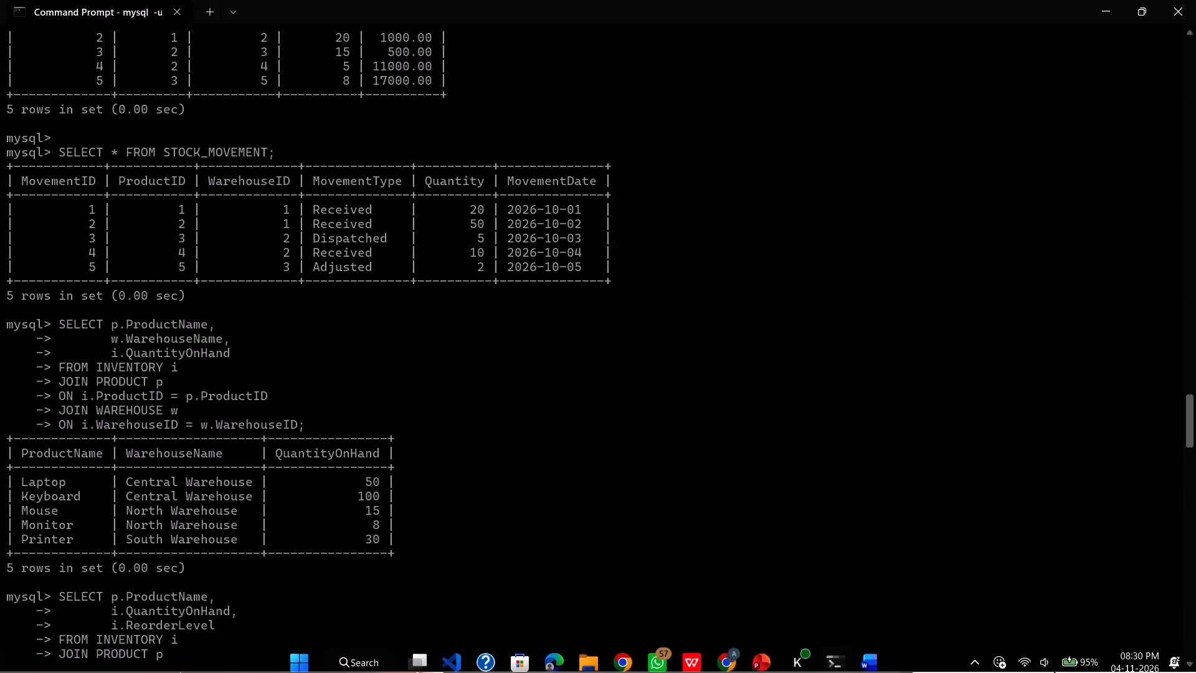
# Paste the STOCK_MOVEMENT query snip into the Word report directly below the INVENTORY query screenshot.
pyautogui.click(870, 672)
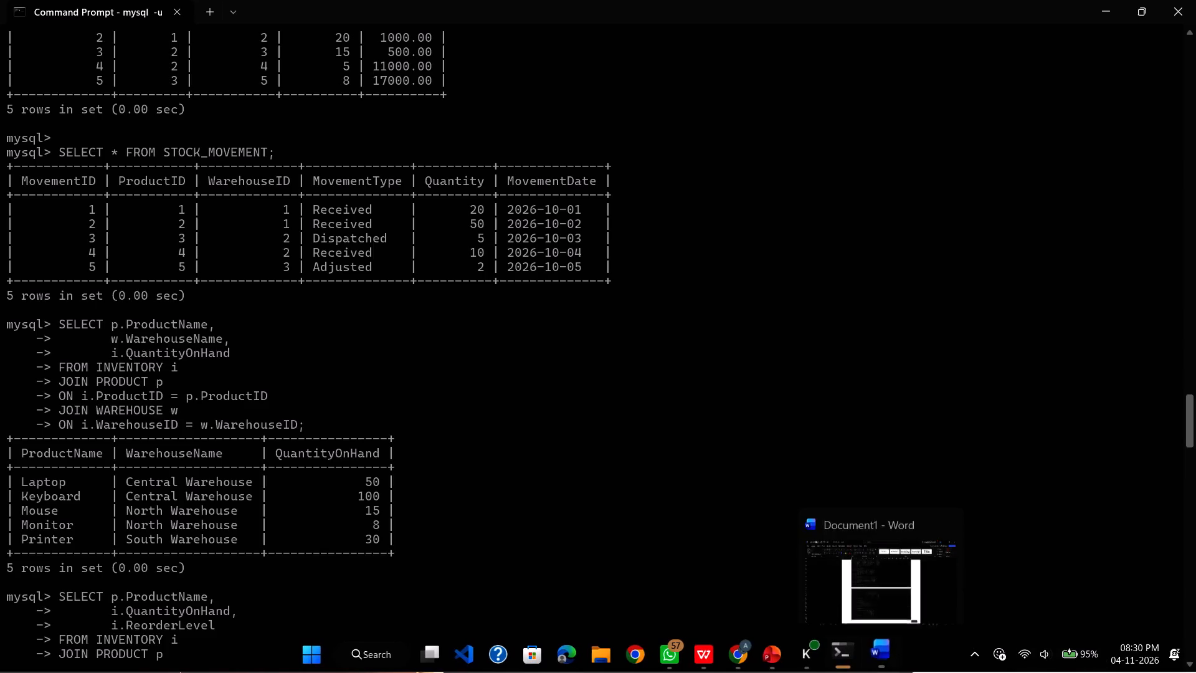
pyautogui.hotkey('ctrl', 'v')
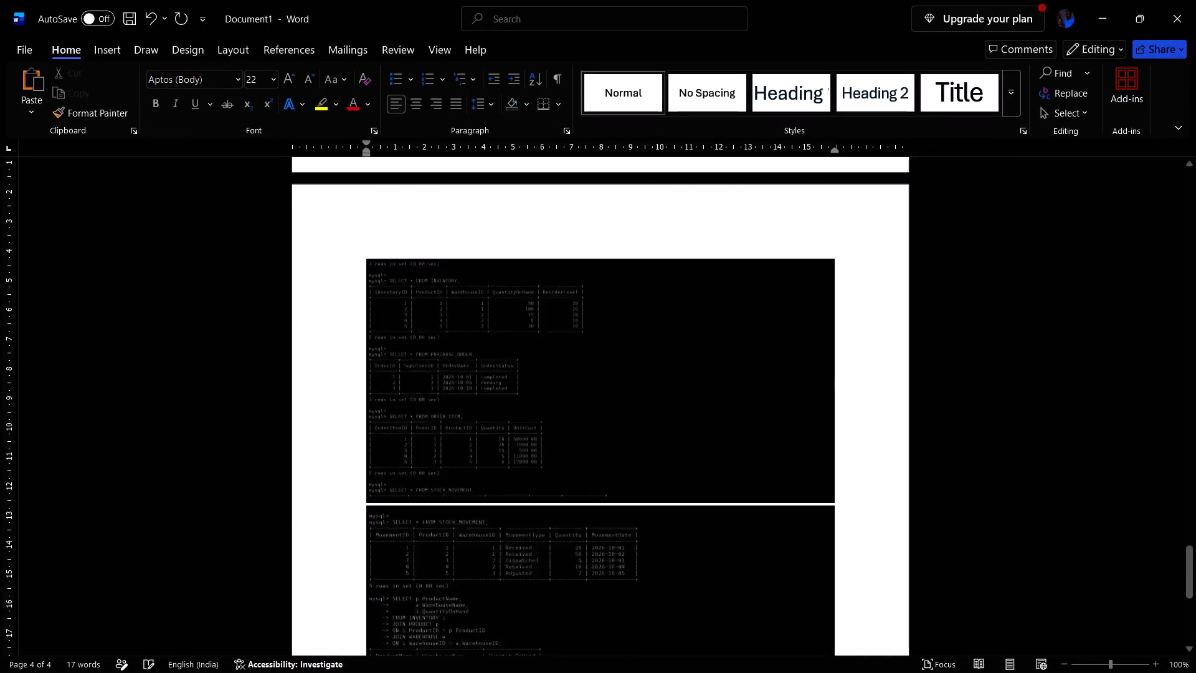
# Compare the Command Prompt's MySQL output with the last screenshot in the Word report to find where the next snip should start.
pyautogui.click(837, 662)
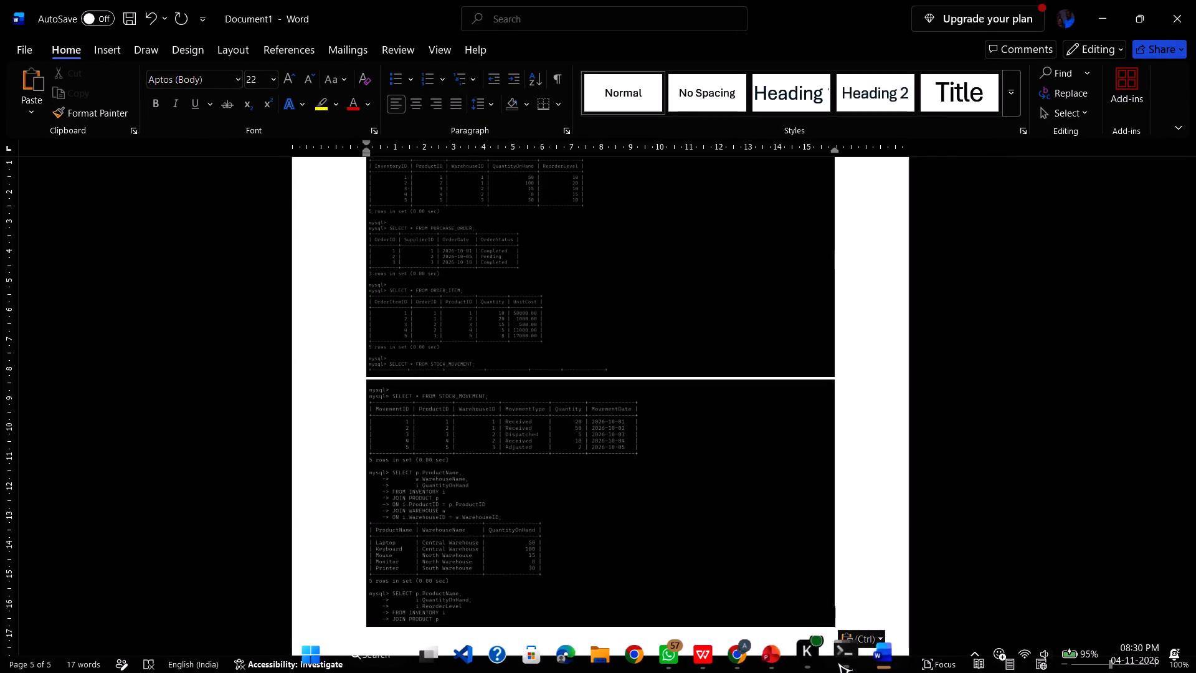
pyautogui.scroll(-1, 653, 537)
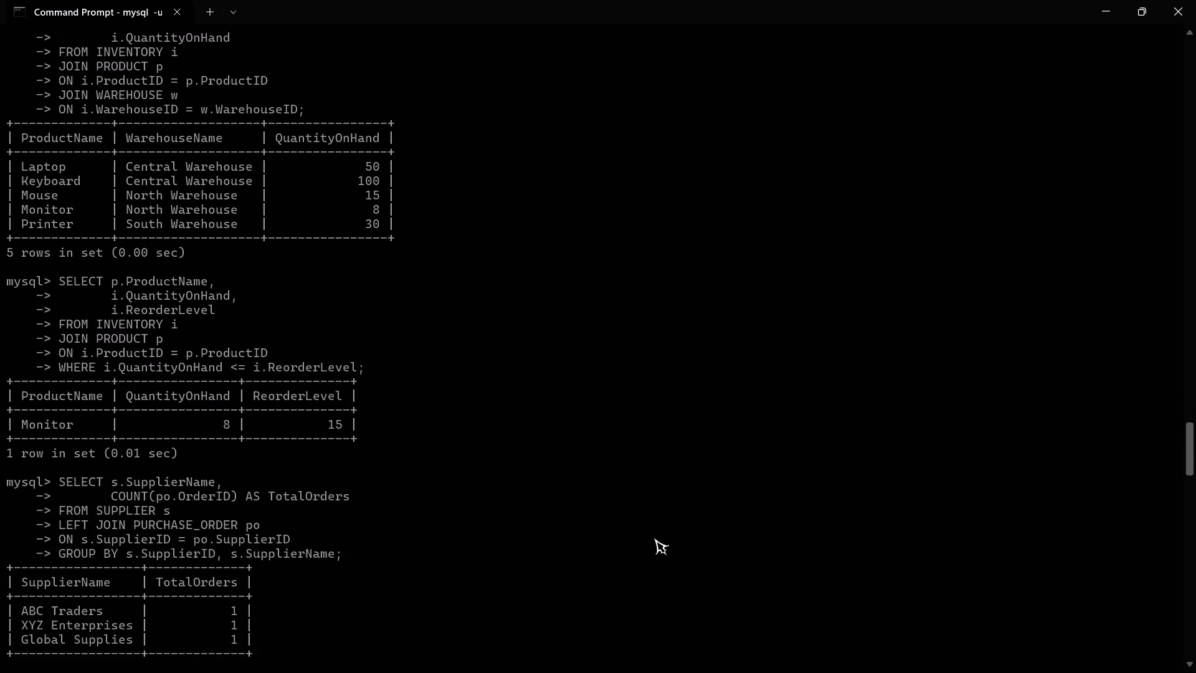
pyautogui.scroll(-1, 653, 537)
pyautogui.scroll(1, 653, 537)
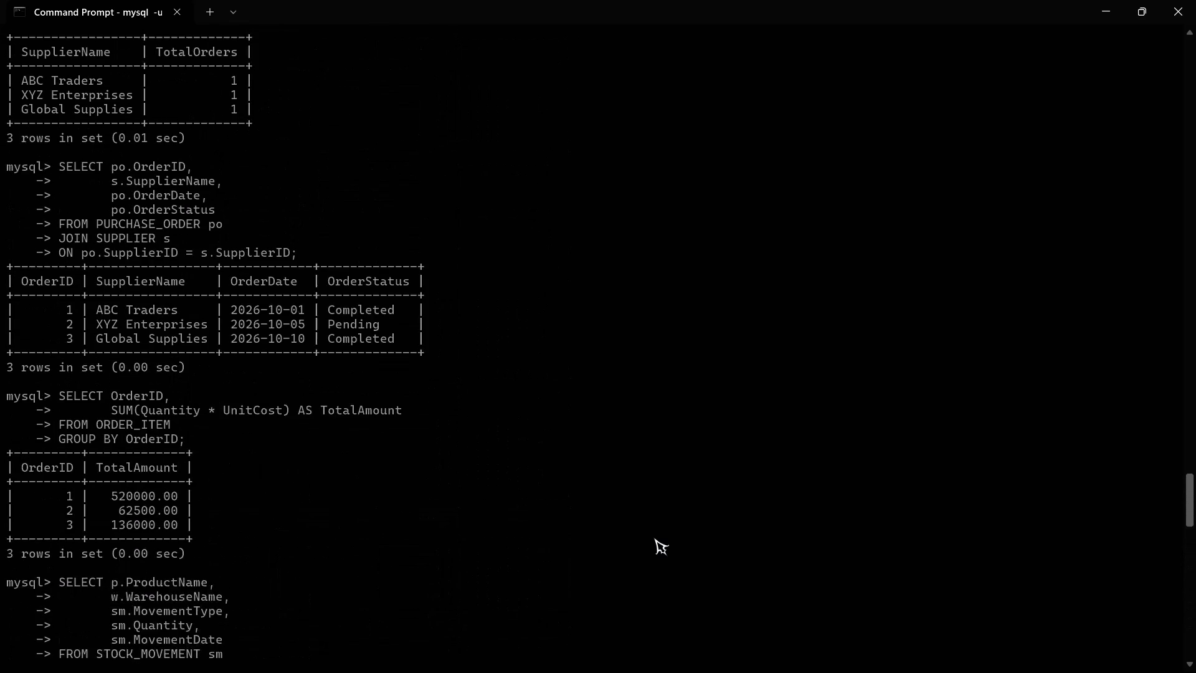
pyautogui.scroll(2, 653, 537)
pyautogui.click(872, 650)
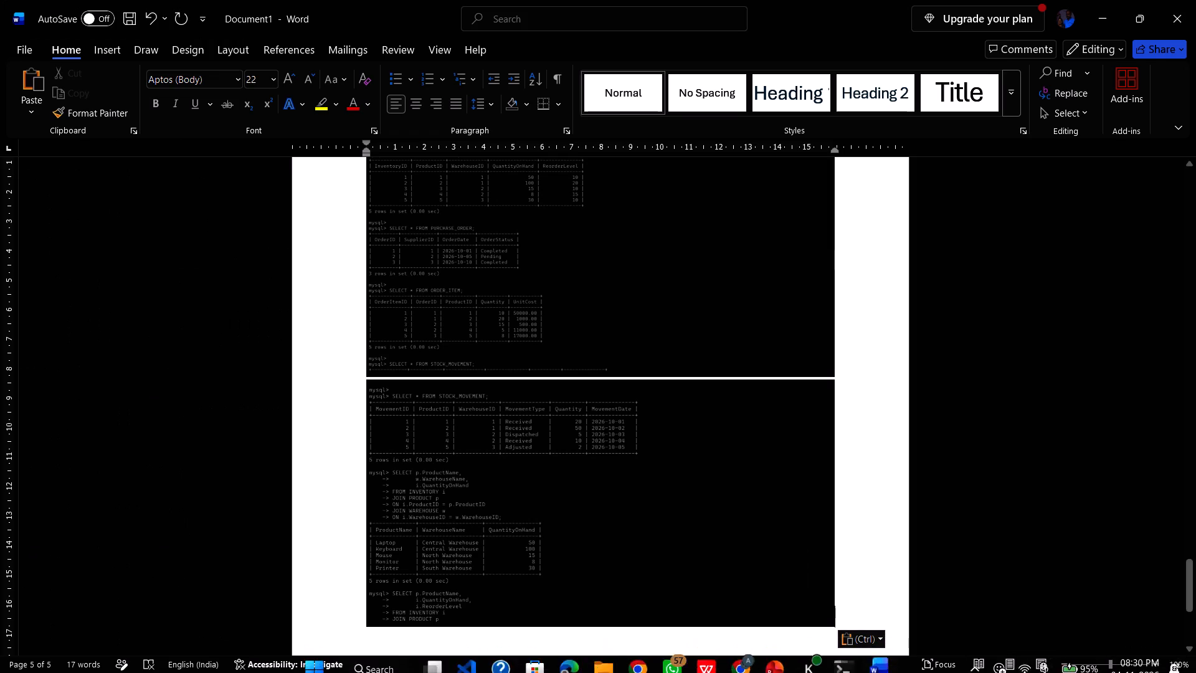
pyautogui.click(678, 389)
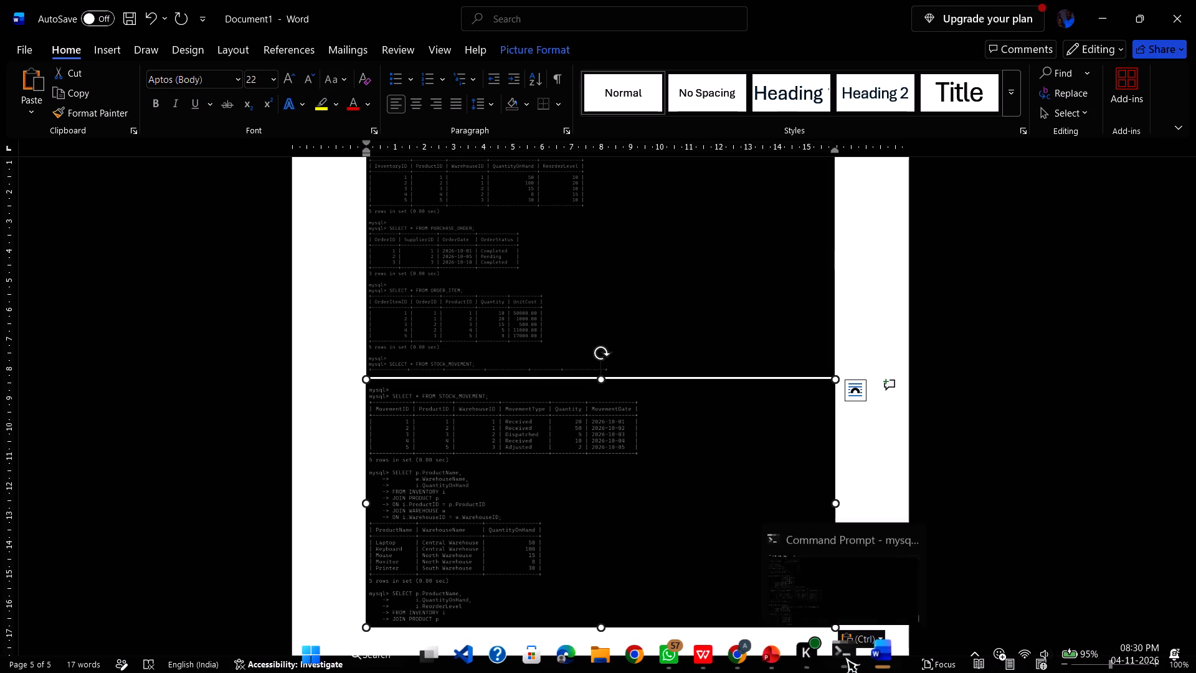
# Switch to the Command Prompt and copy a screen snip from SELECT s.SupplierName through the first row of the TotalAmount result.
pyautogui.click(845, 656)
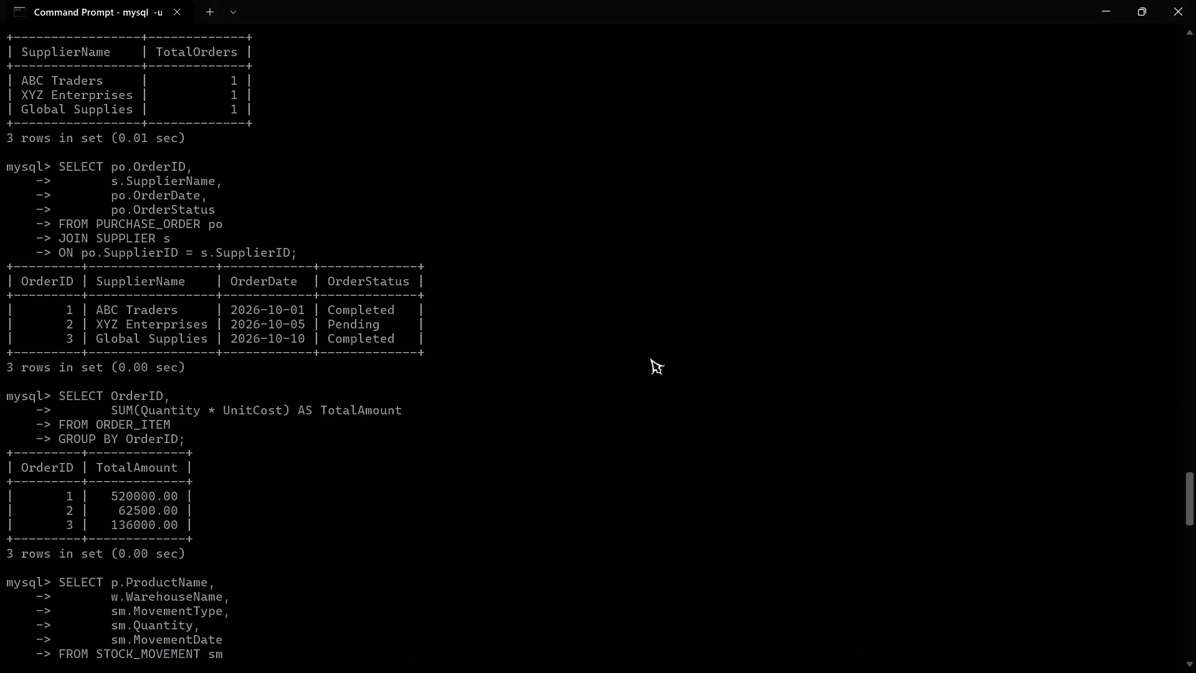
pyautogui.scroll(6, 649, 357)
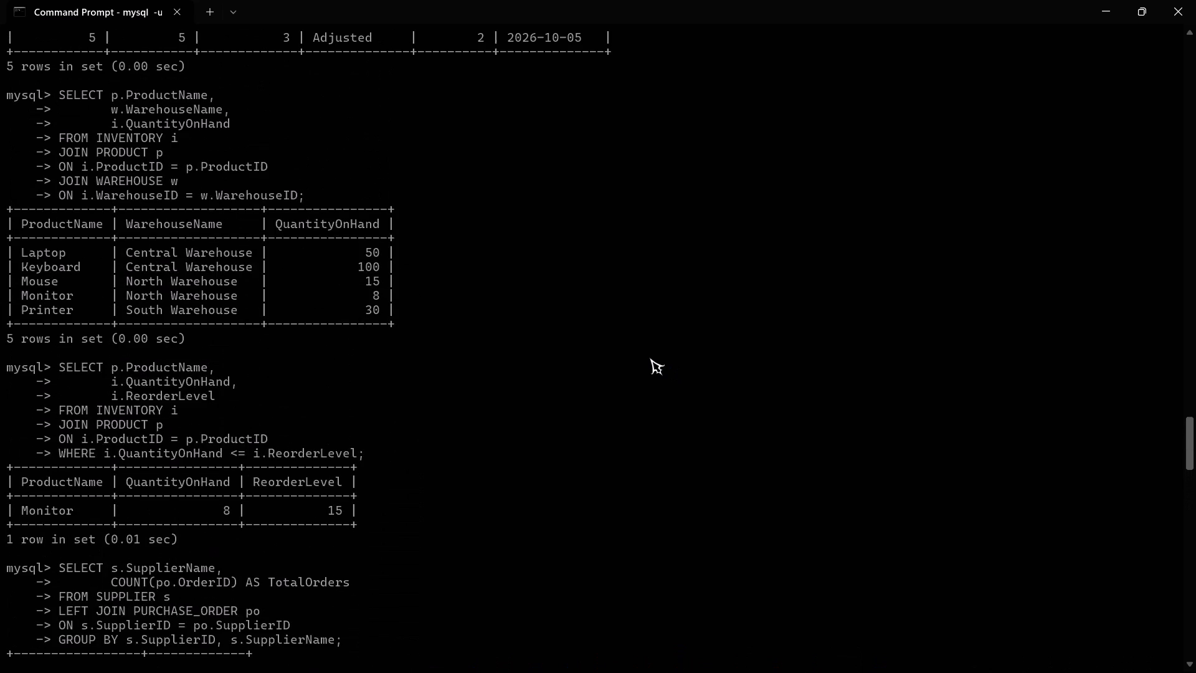
pyautogui.scroll(1, 649, 357)
pyautogui.scroll(-4, 649, 357)
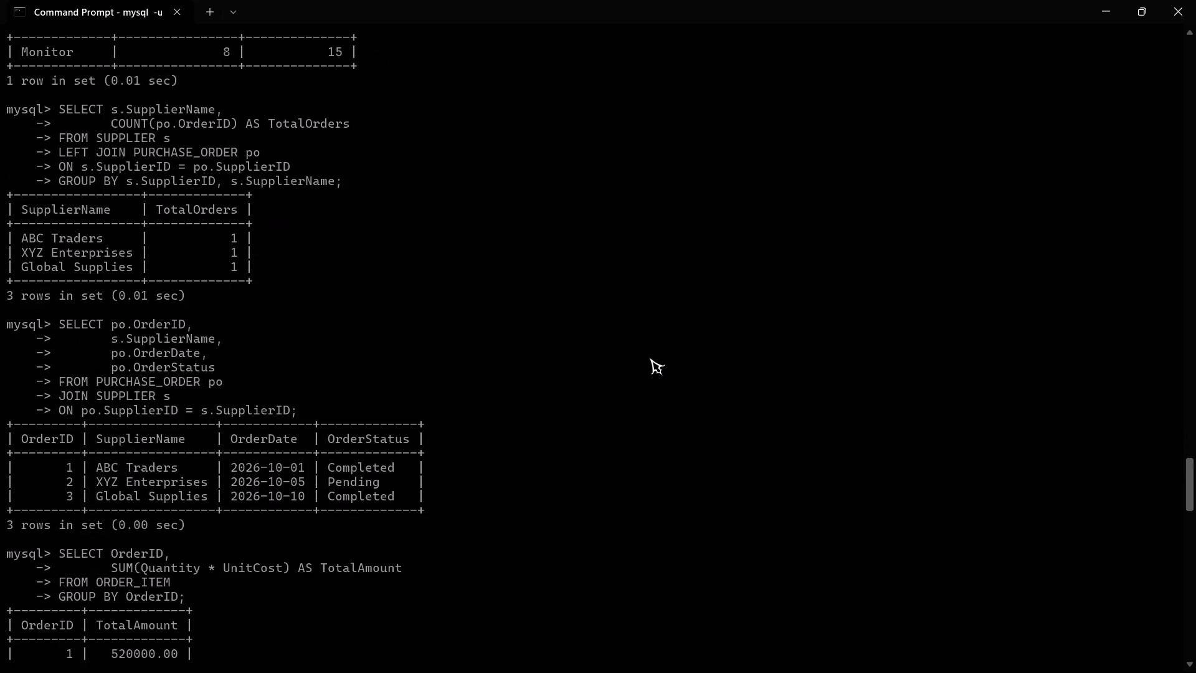
pyautogui.press('Print')
pyautogui.moveTo(0, 91); pyautogui.dragTo(1105, 672)
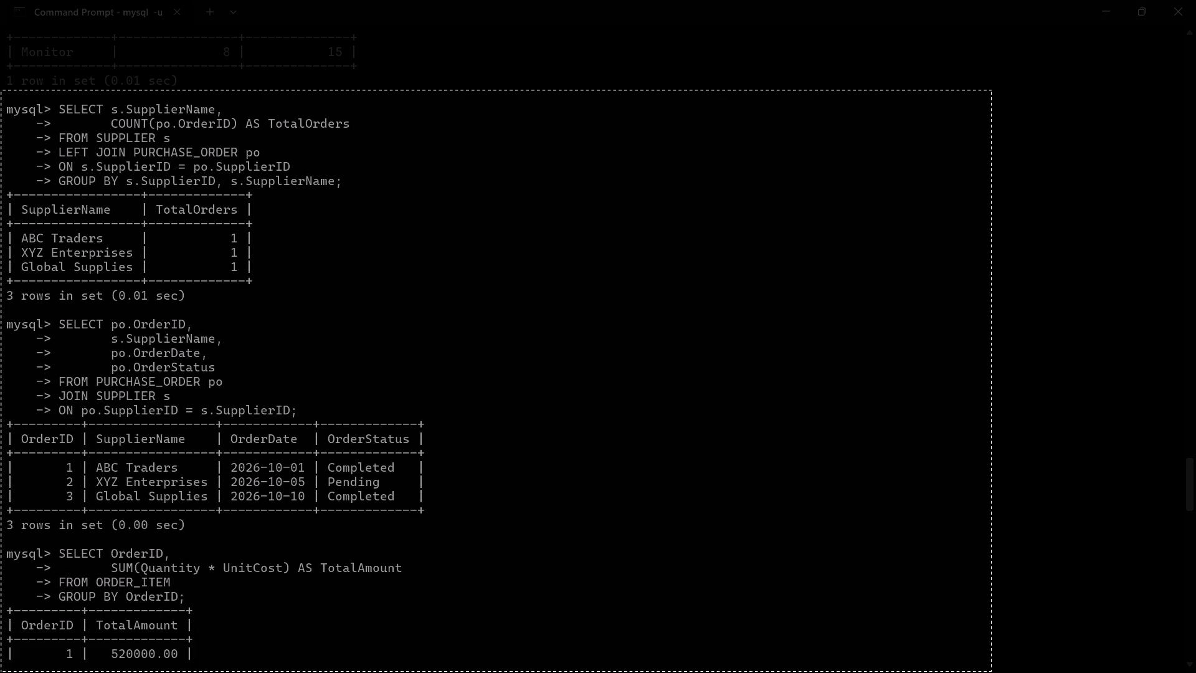
pyautogui.moveTo(1105, 672); pyautogui.dragTo(1195, 672)
pyautogui.hotkey('ctrl', 'c')
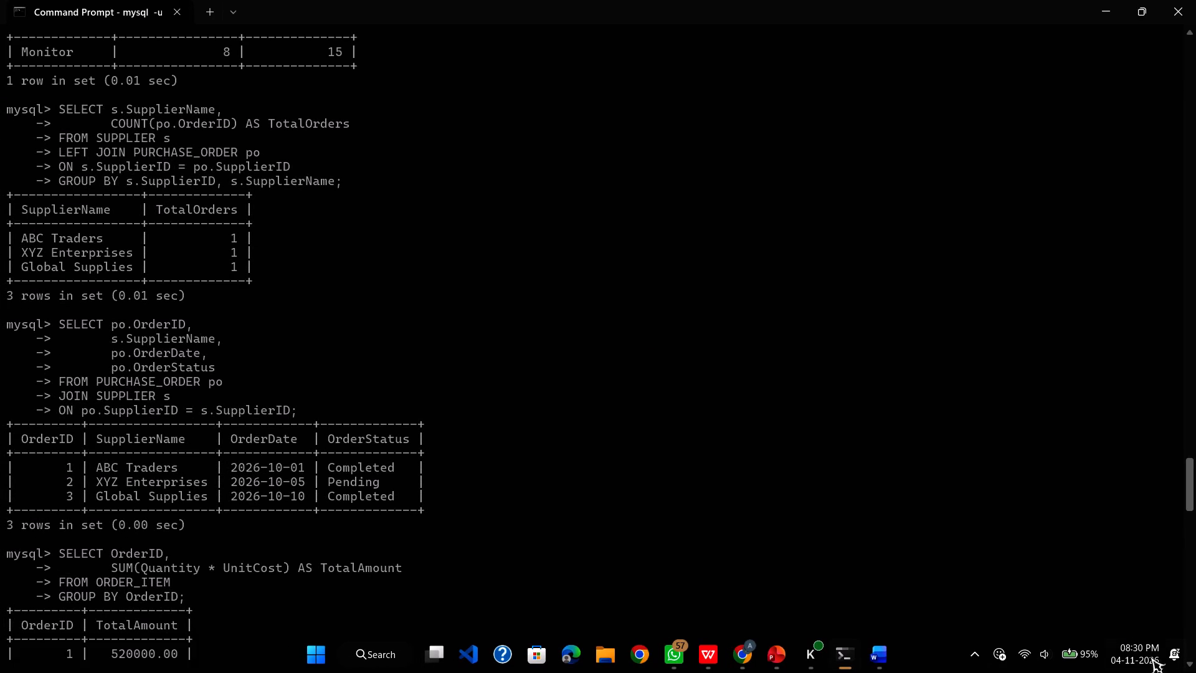
# Paste the supplier TotalOrders query snip into the Word report directly below the STOCK_MOVEMENT query screenshot.
pyautogui.click(873, 672)
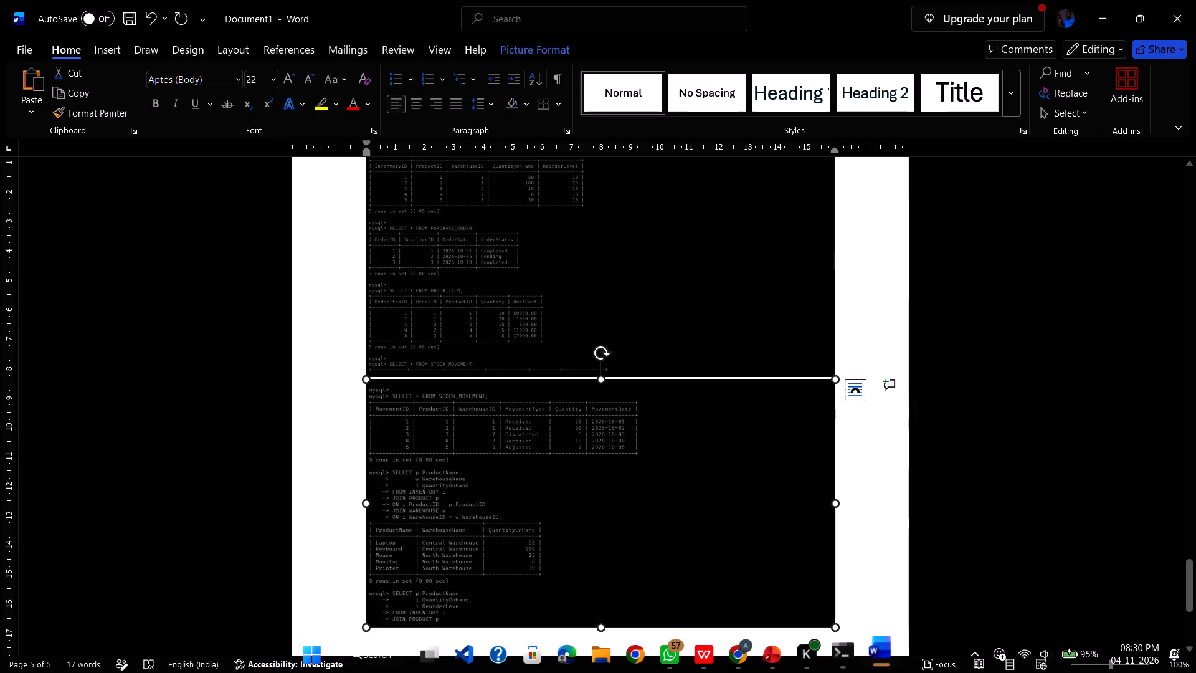
pyautogui.click(860, 604)
pyautogui.hotkey('ctrl', 'v')
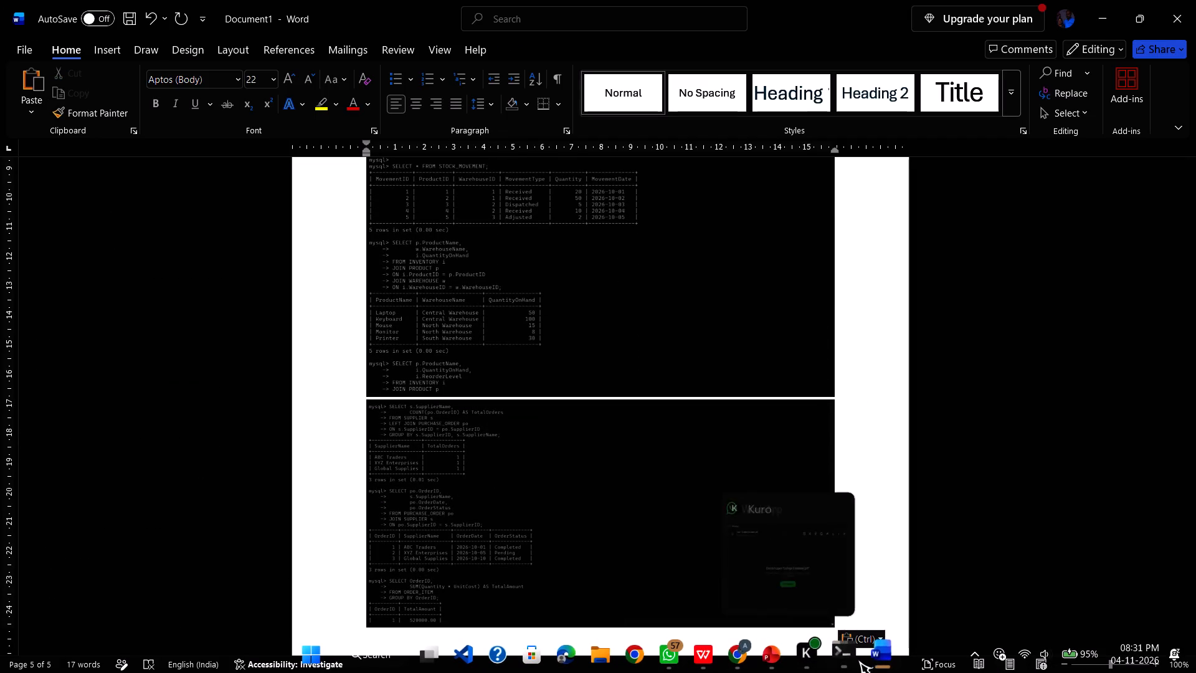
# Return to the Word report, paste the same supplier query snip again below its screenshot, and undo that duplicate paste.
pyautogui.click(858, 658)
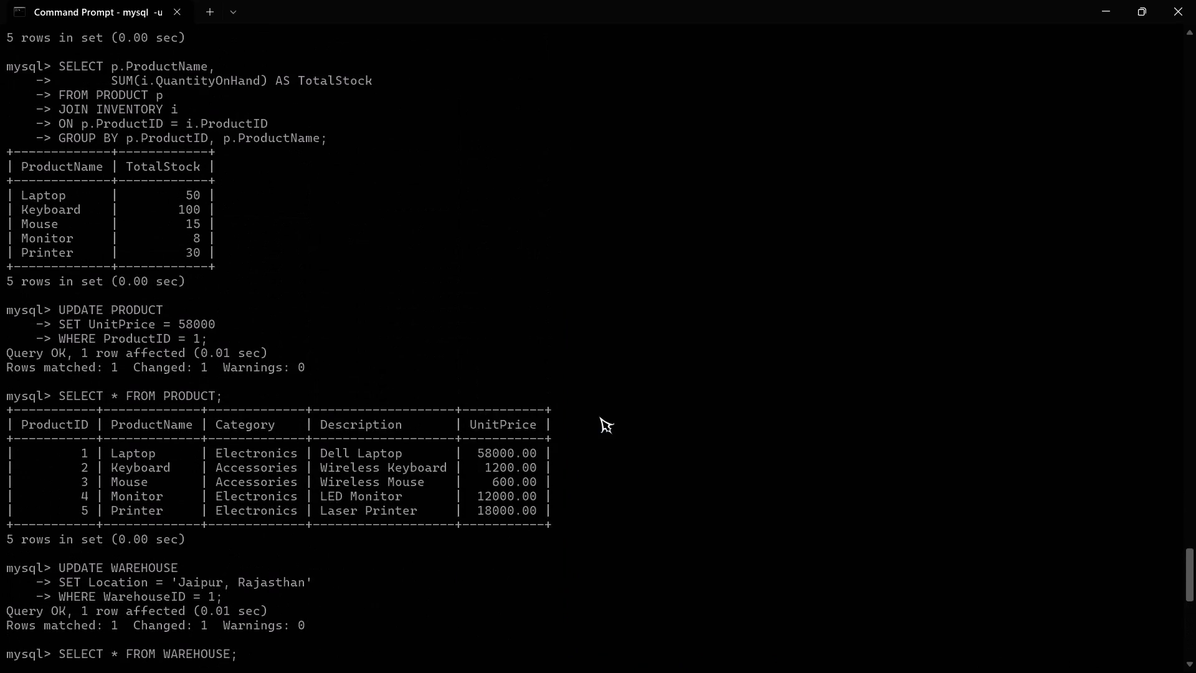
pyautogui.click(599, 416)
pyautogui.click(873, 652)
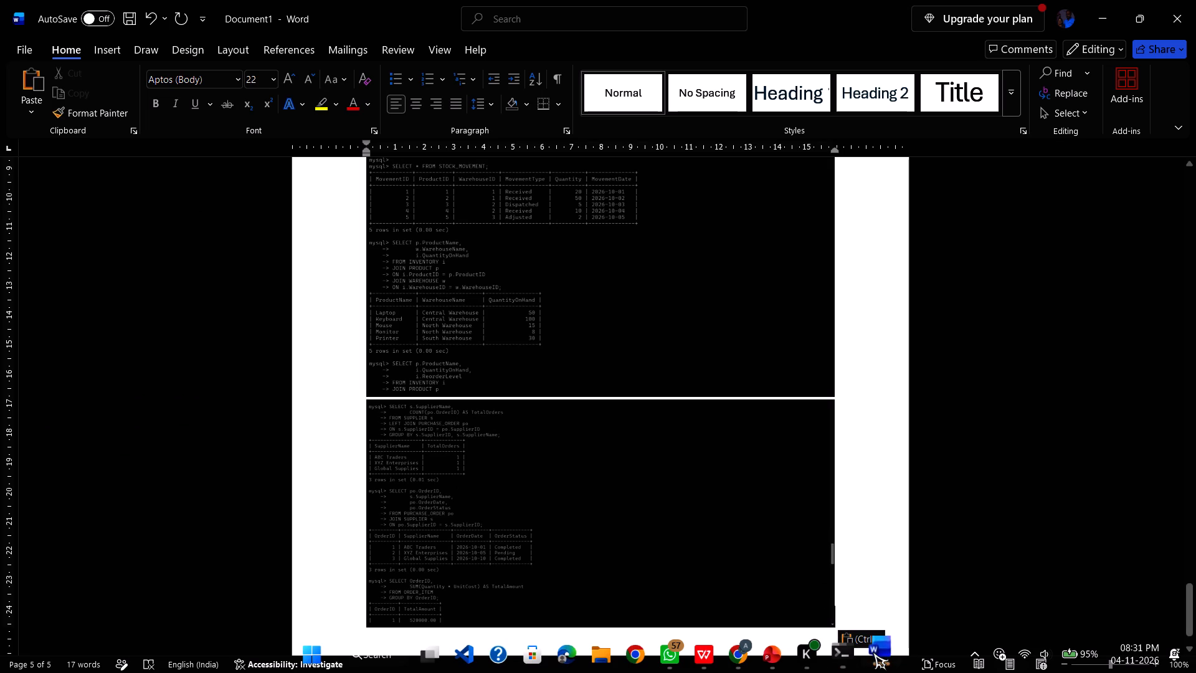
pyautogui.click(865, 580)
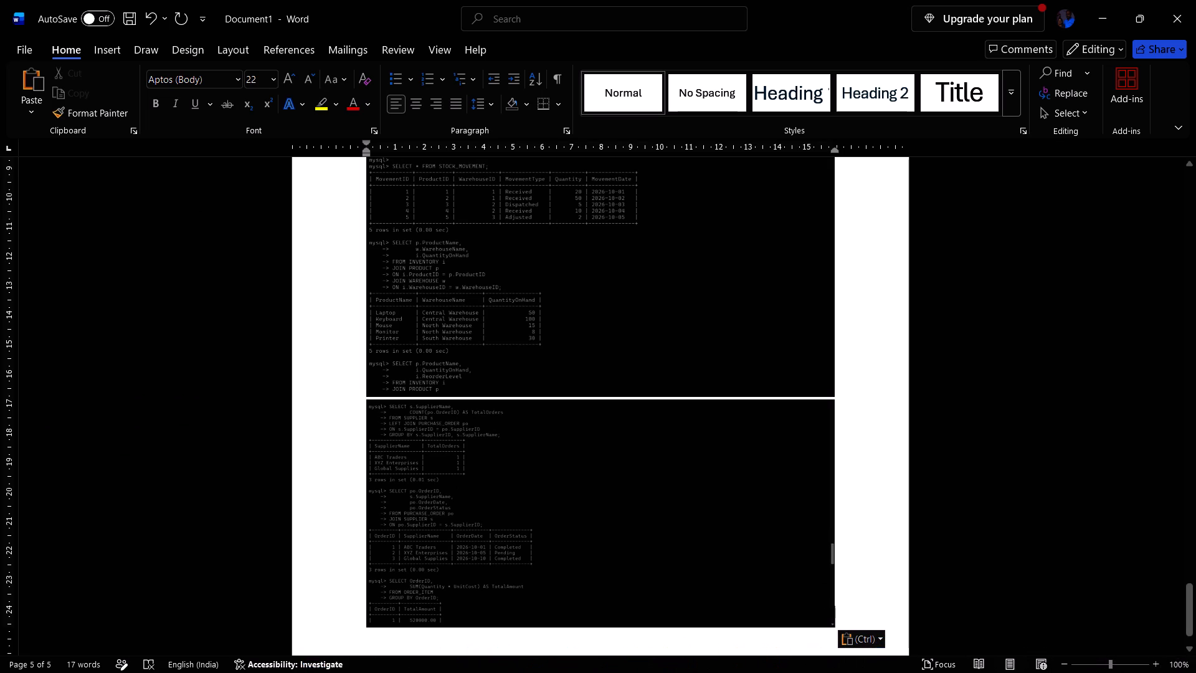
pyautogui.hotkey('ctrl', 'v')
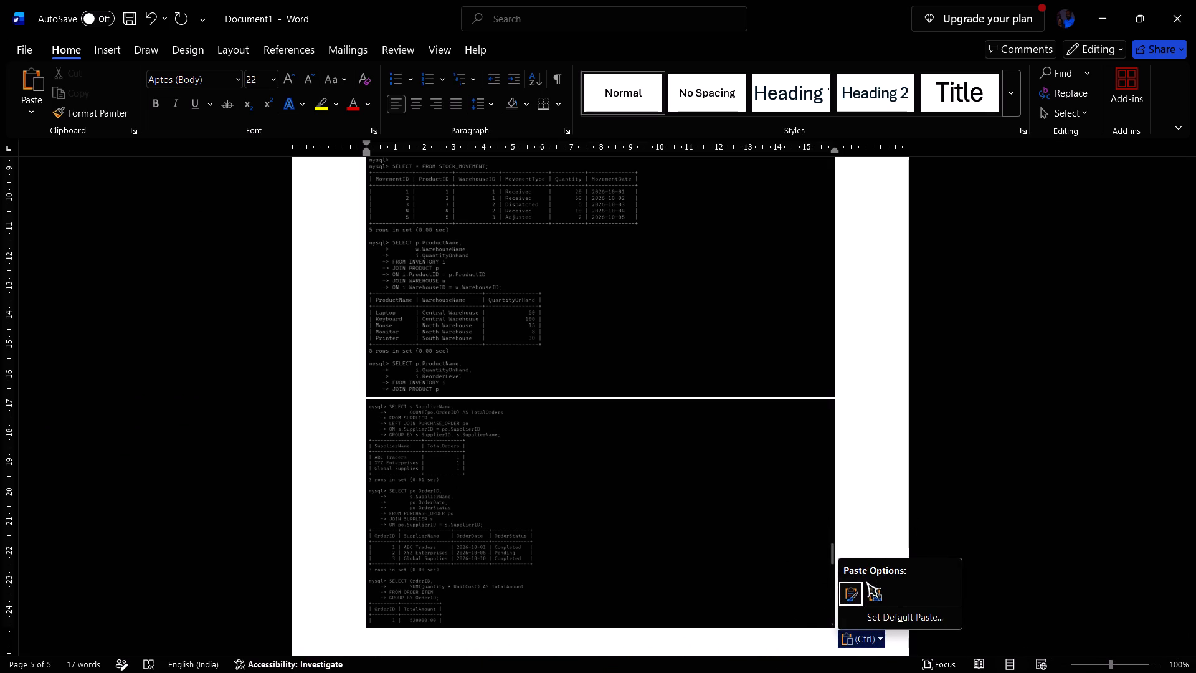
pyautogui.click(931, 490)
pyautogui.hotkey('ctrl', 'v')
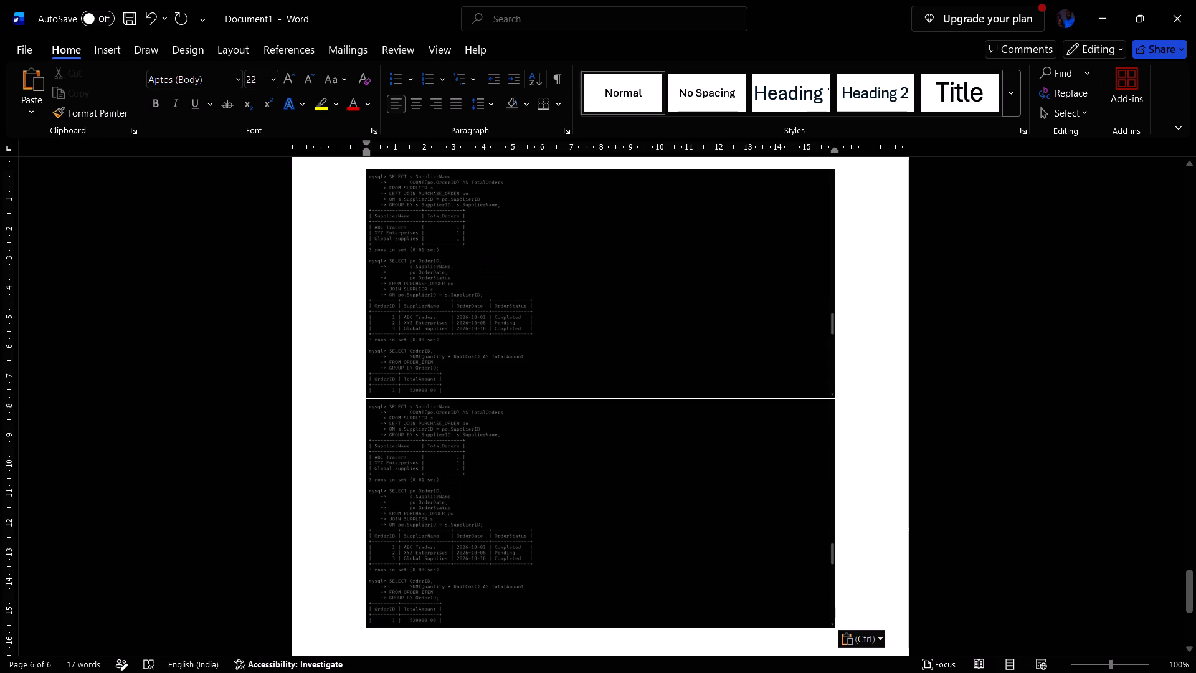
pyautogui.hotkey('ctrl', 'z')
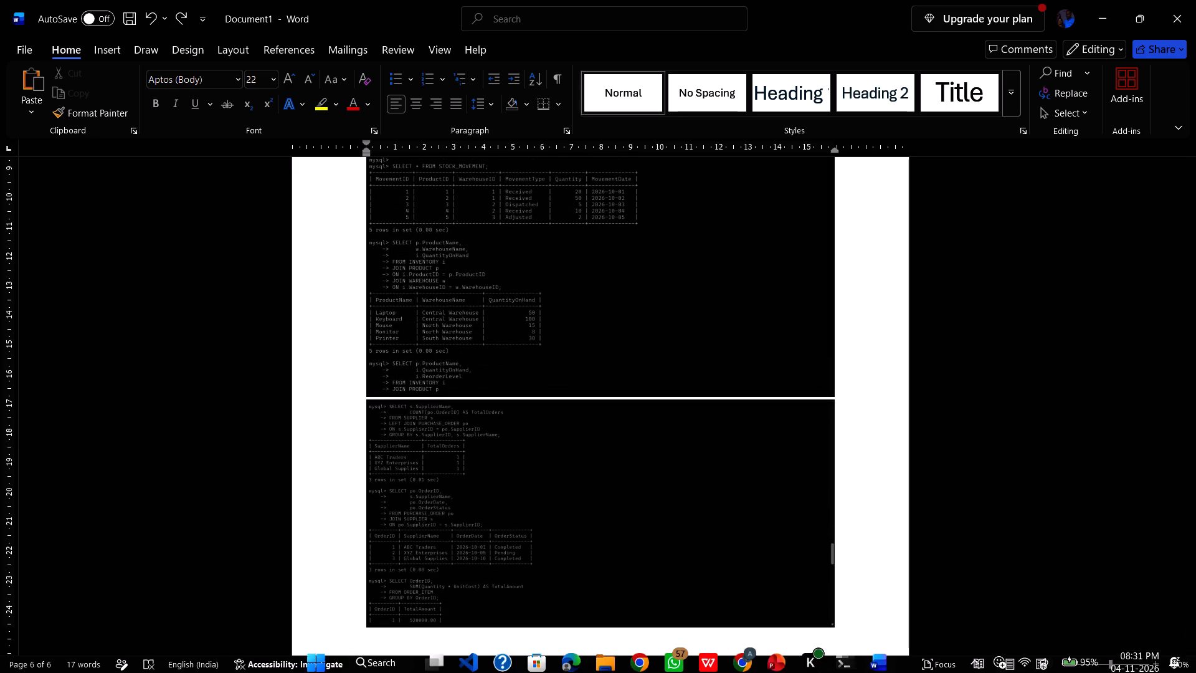
# Switch to the Command Prompt and look through the MySQL output for the section following the supplier query snip.
pyautogui.click(832, 642)
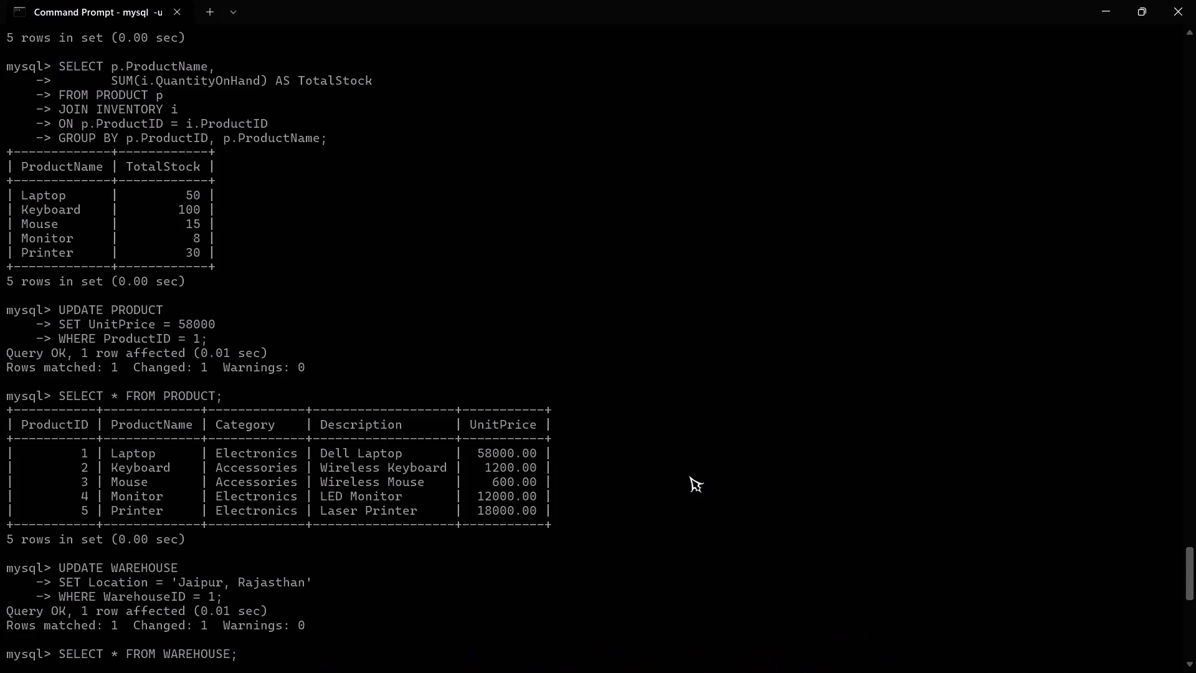
pyautogui.scroll(-1, 688, 475)
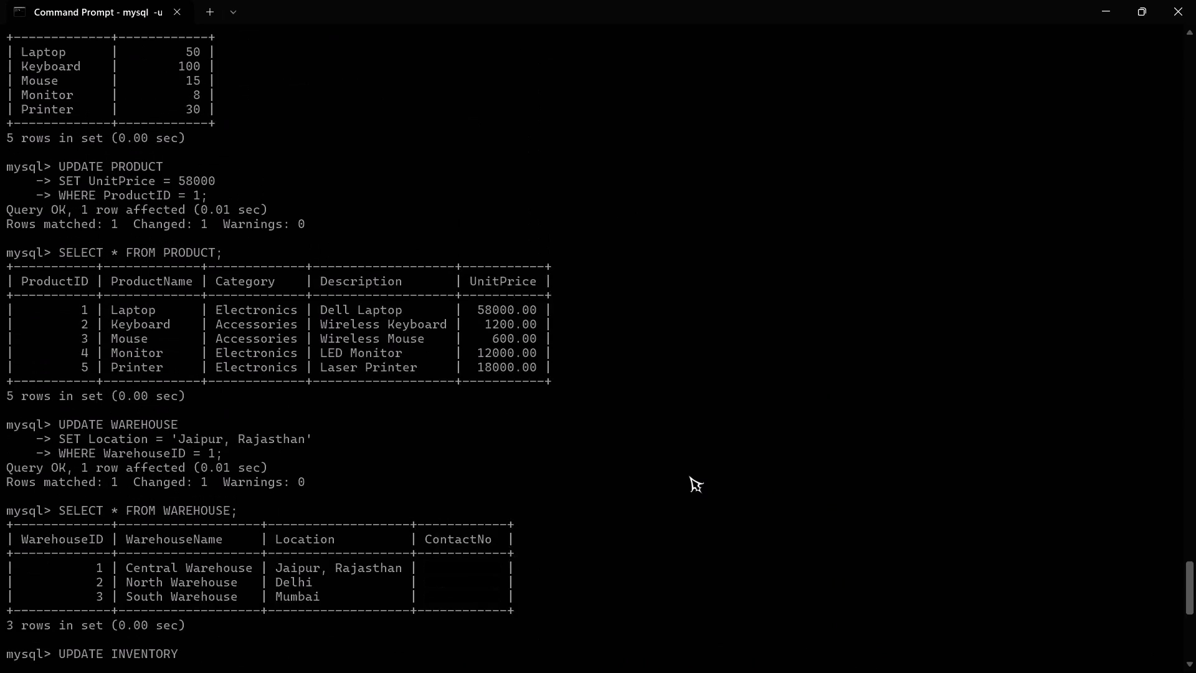
pyautogui.scroll(-1, 688, 475)
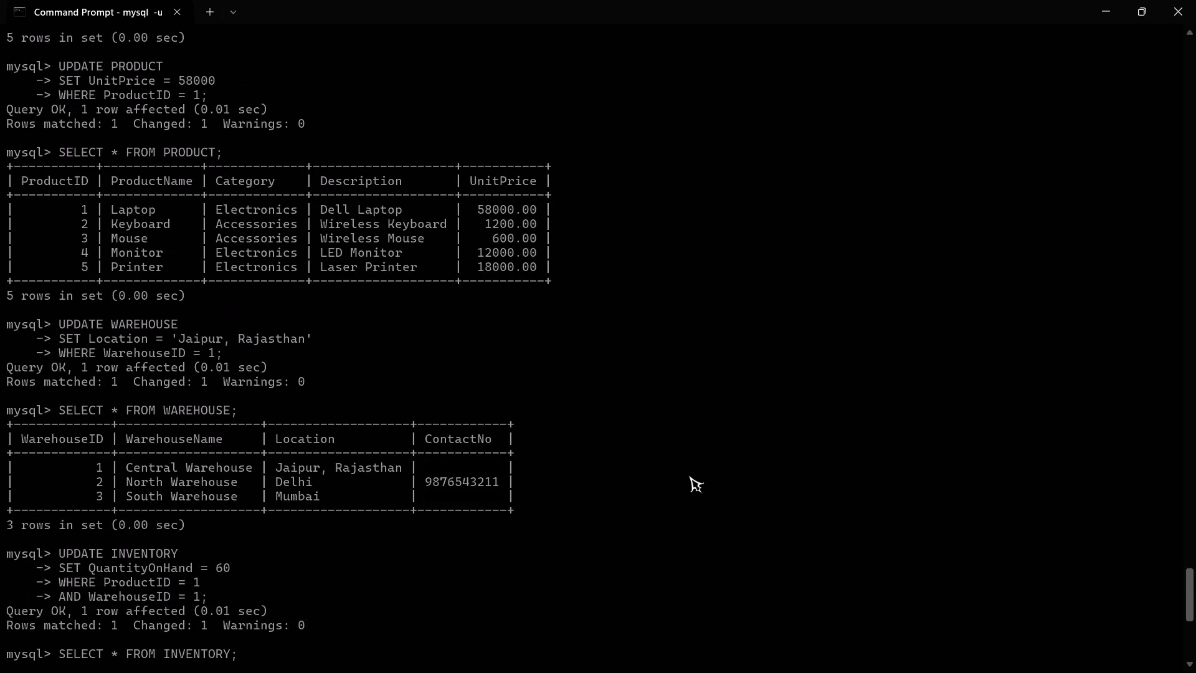
pyautogui.scroll(-2, 688, 475)
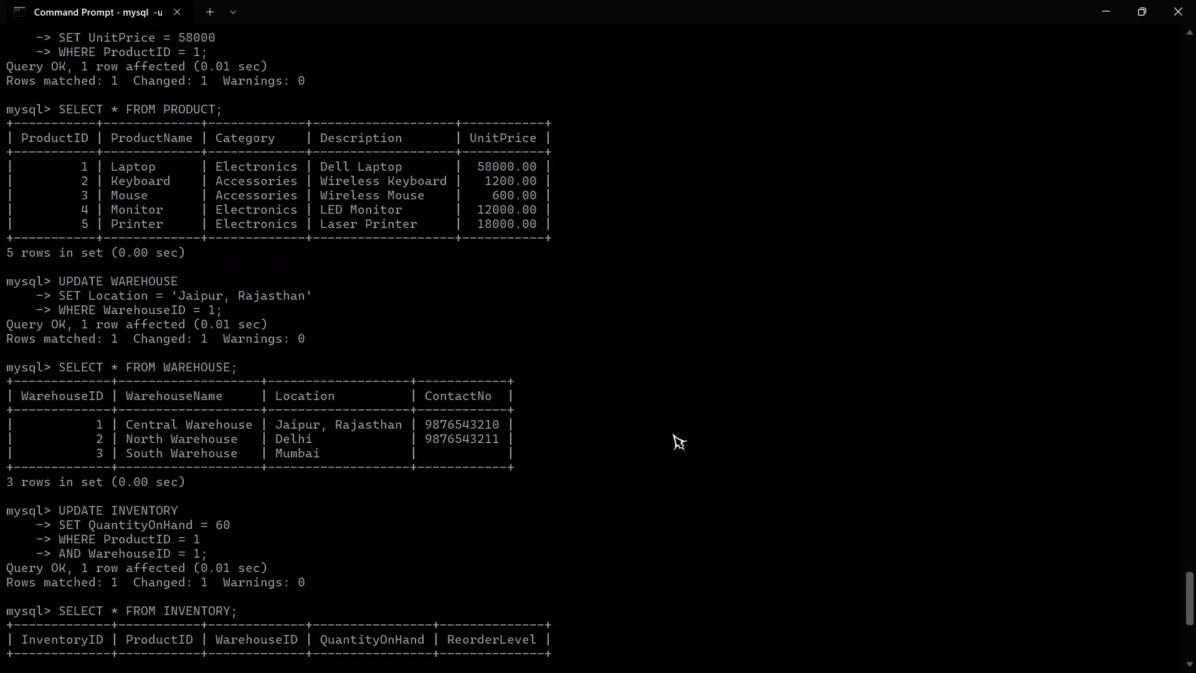
pyautogui.scroll(-1, 672, 432)
pyautogui.scroll(1, 672, 432)
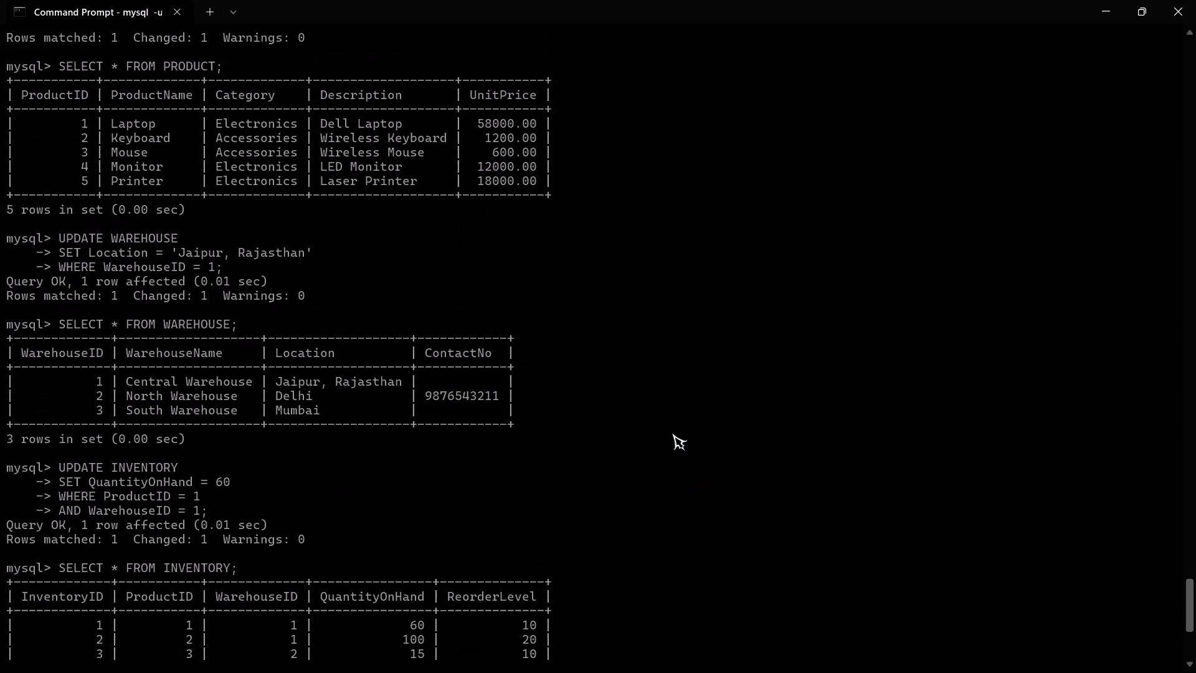
pyautogui.scroll(1, 672, 432)
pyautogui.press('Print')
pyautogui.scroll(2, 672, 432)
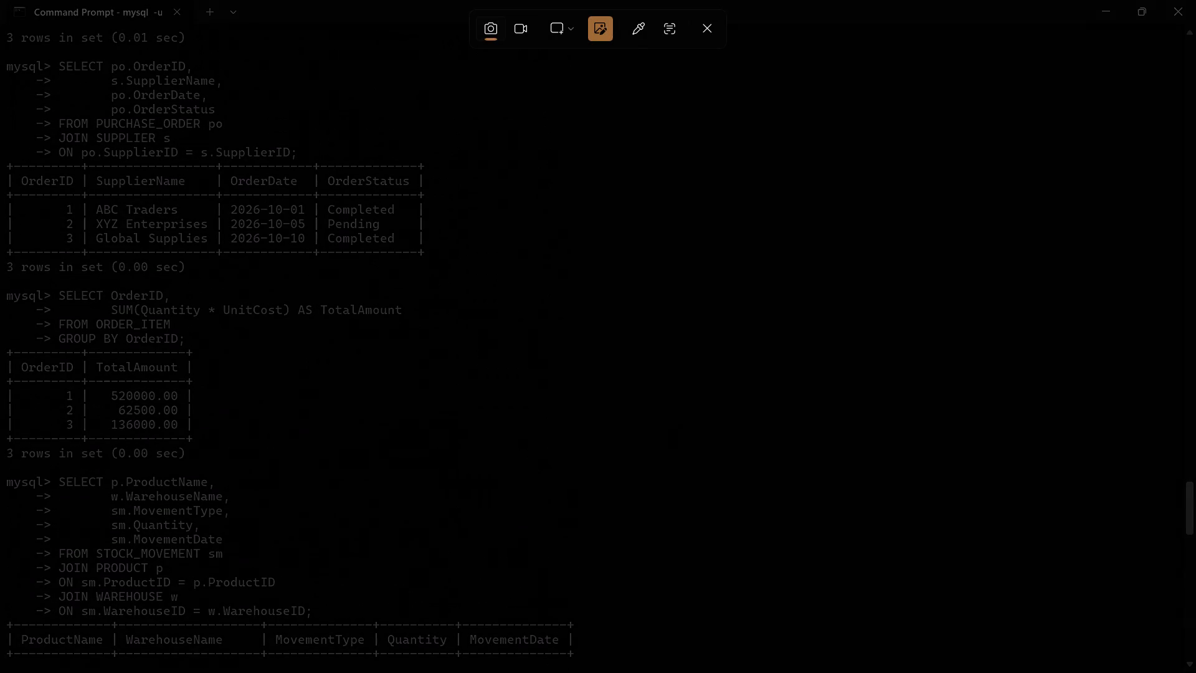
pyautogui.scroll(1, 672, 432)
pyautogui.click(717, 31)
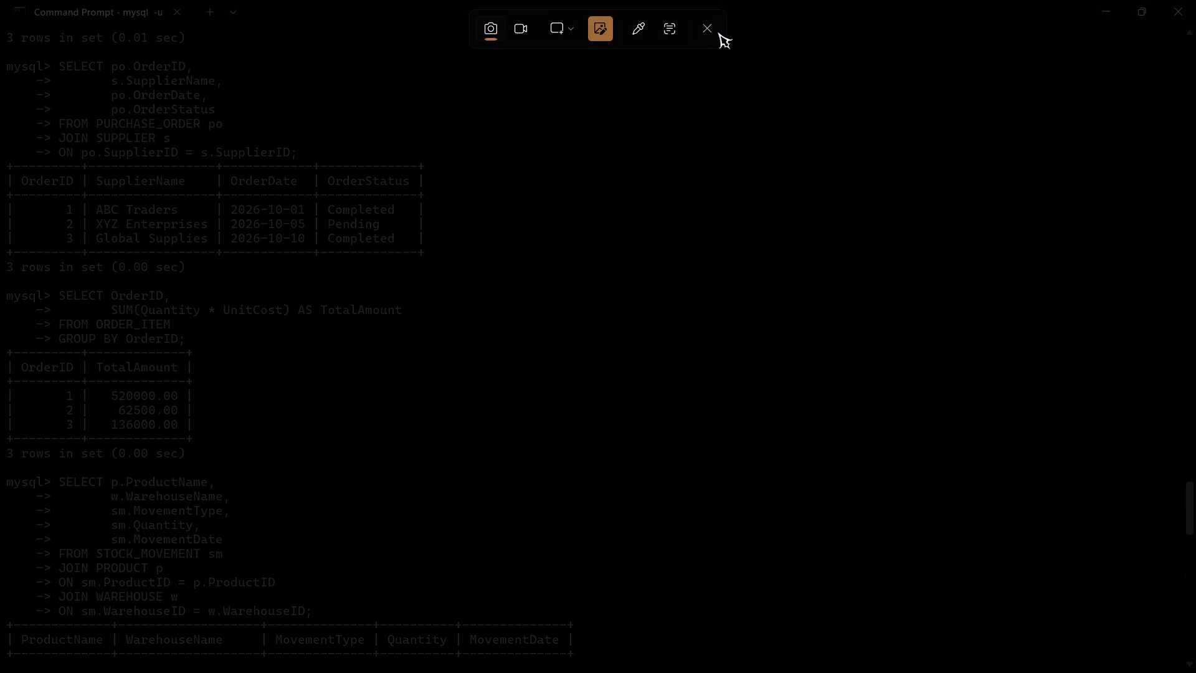
# Copy a screen snip from the OrderID and SupplierName result header through the SUM(i.QuantityOnHand) AS TotalStock line.
pyautogui.scroll(-1, 717, 31)
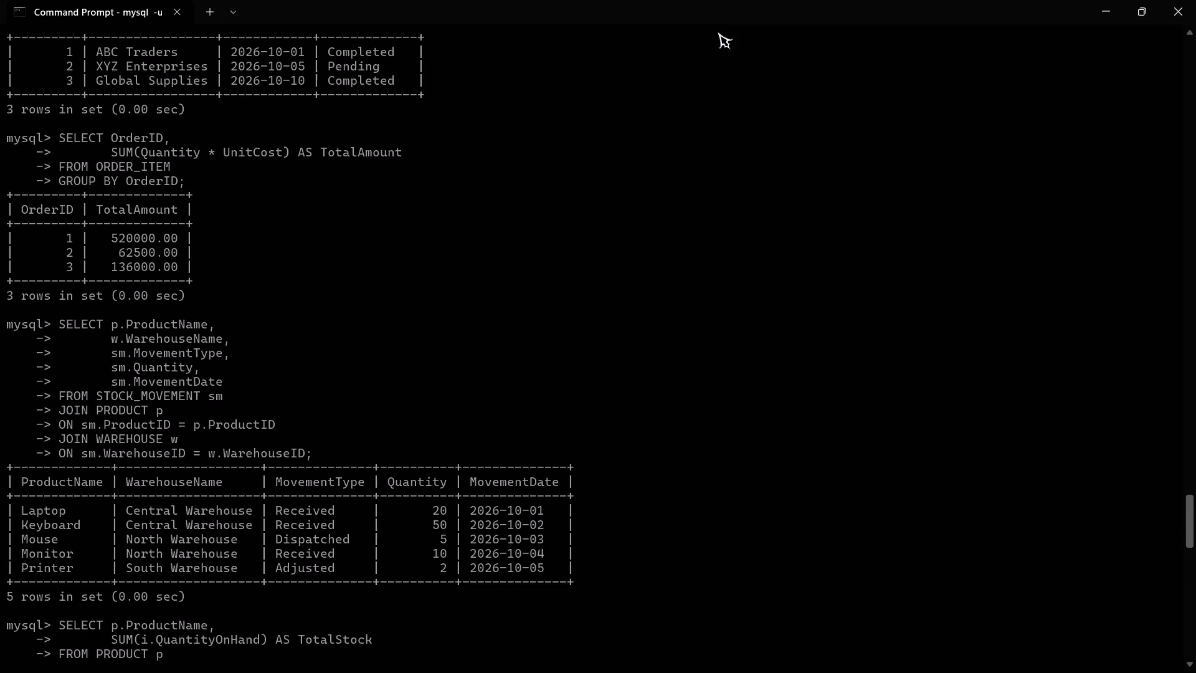
pyautogui.scroll(-1, 717, 31)
pyautogui.press('Print')
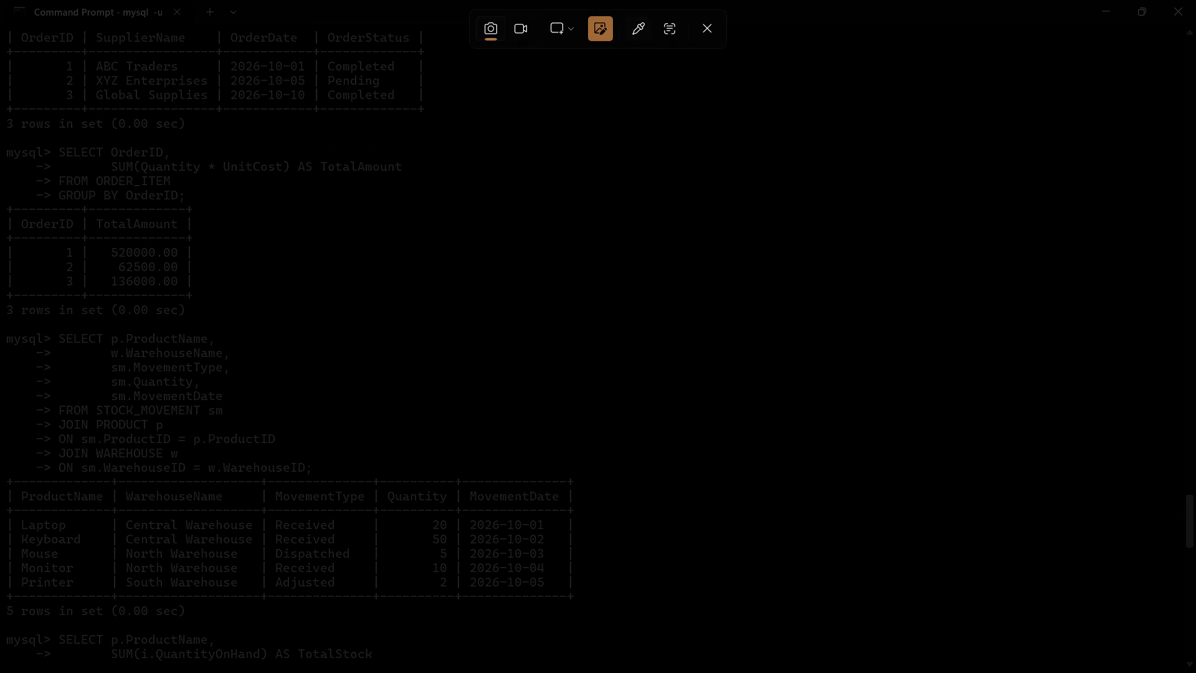
pyautogui.click(15, 55)
pyautogui.moveTo(2, 29); pyautogui.dragTo(1194, 672)
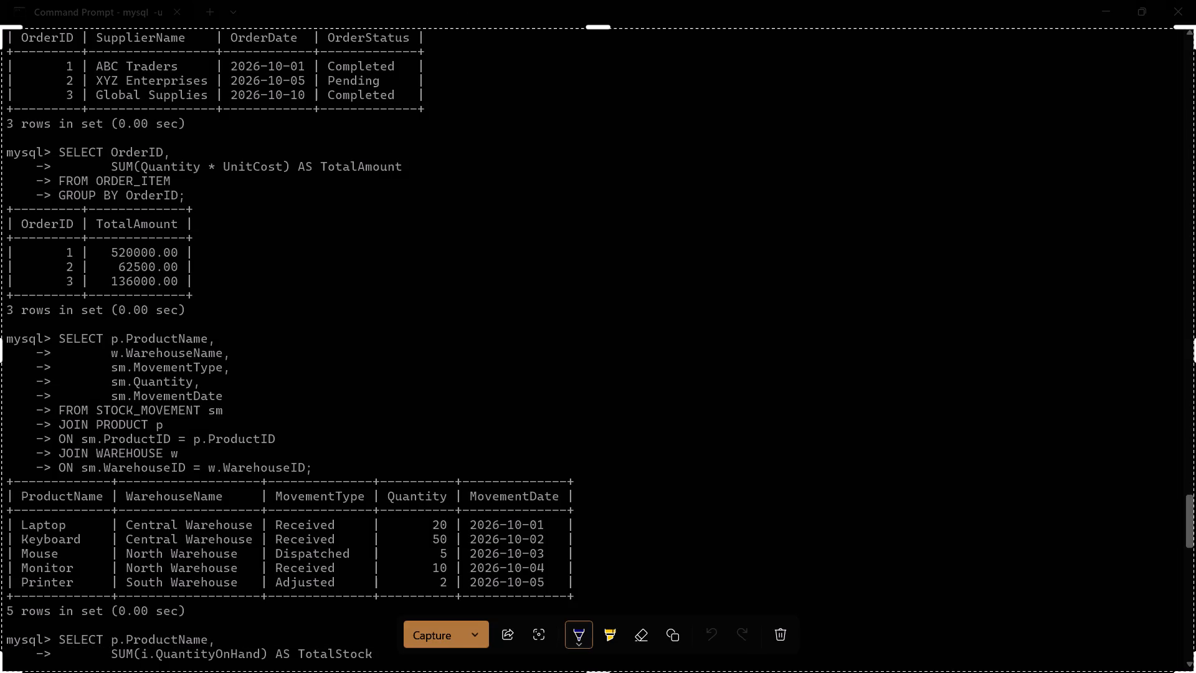
pyautogui.hotkey('ctrl', 'c')
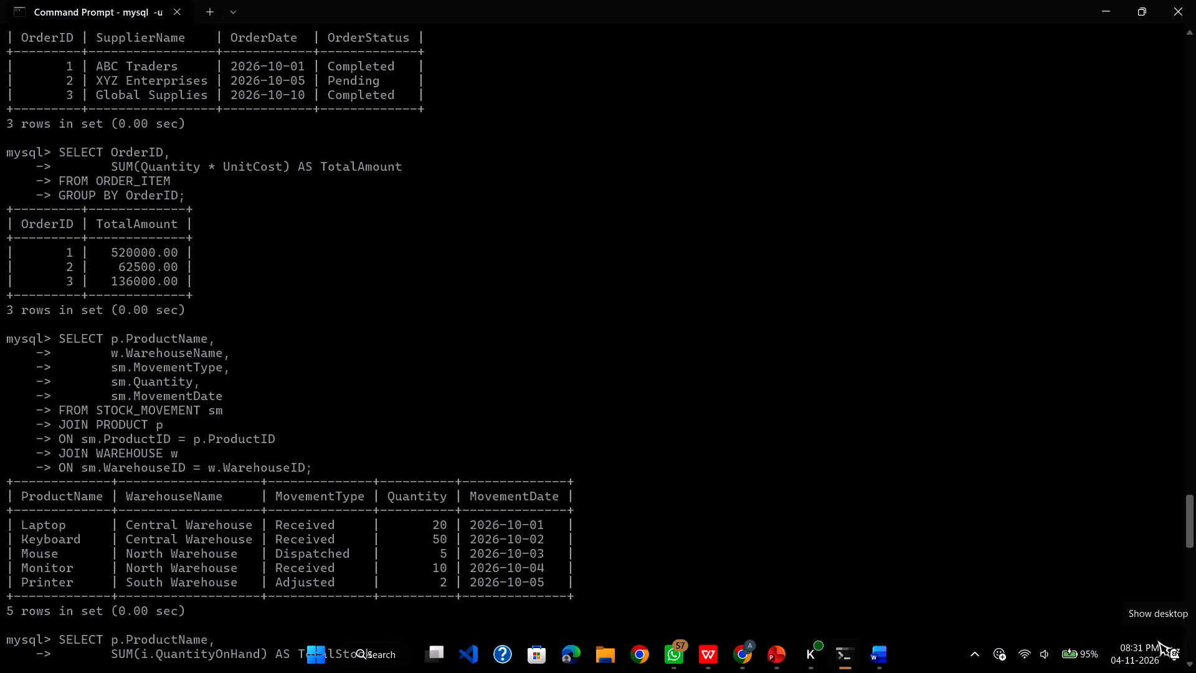
# Paste the ORDER_ITEM totals and STOCK_MOVEMENT join snip into the Word report directly below the supplier query screenshot.
pyautogui.click(889, 672)
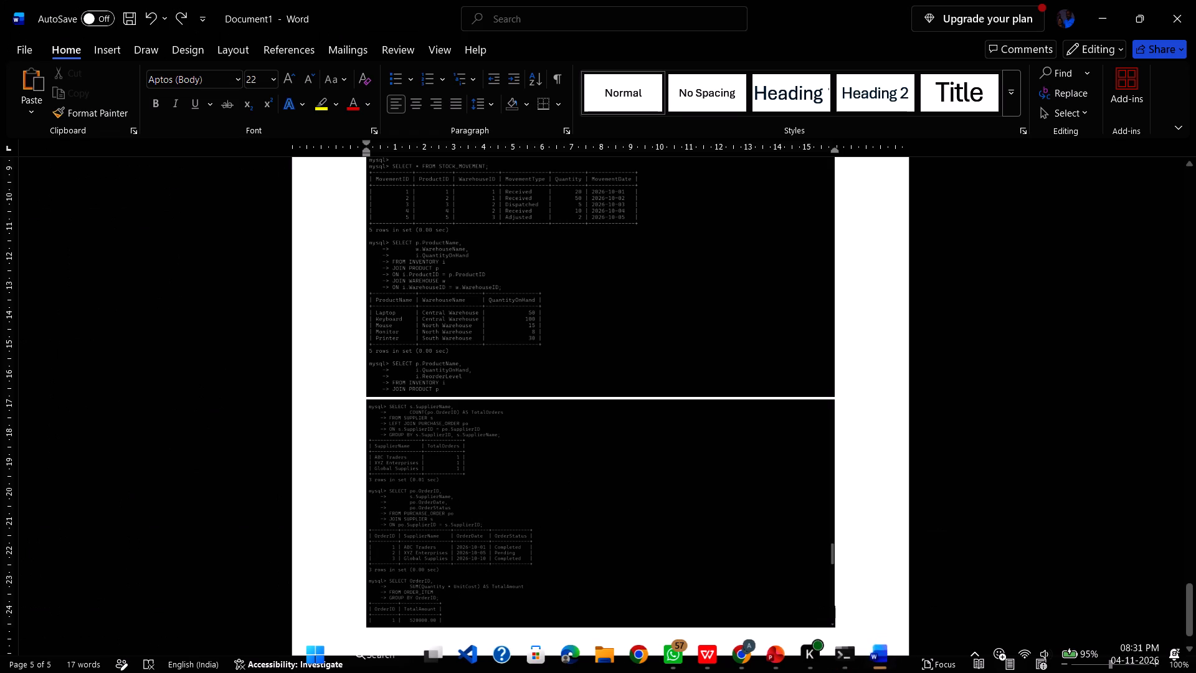
pyautogui.click(860, 591)
pyautogui.hotkey('ctrl', 'v')
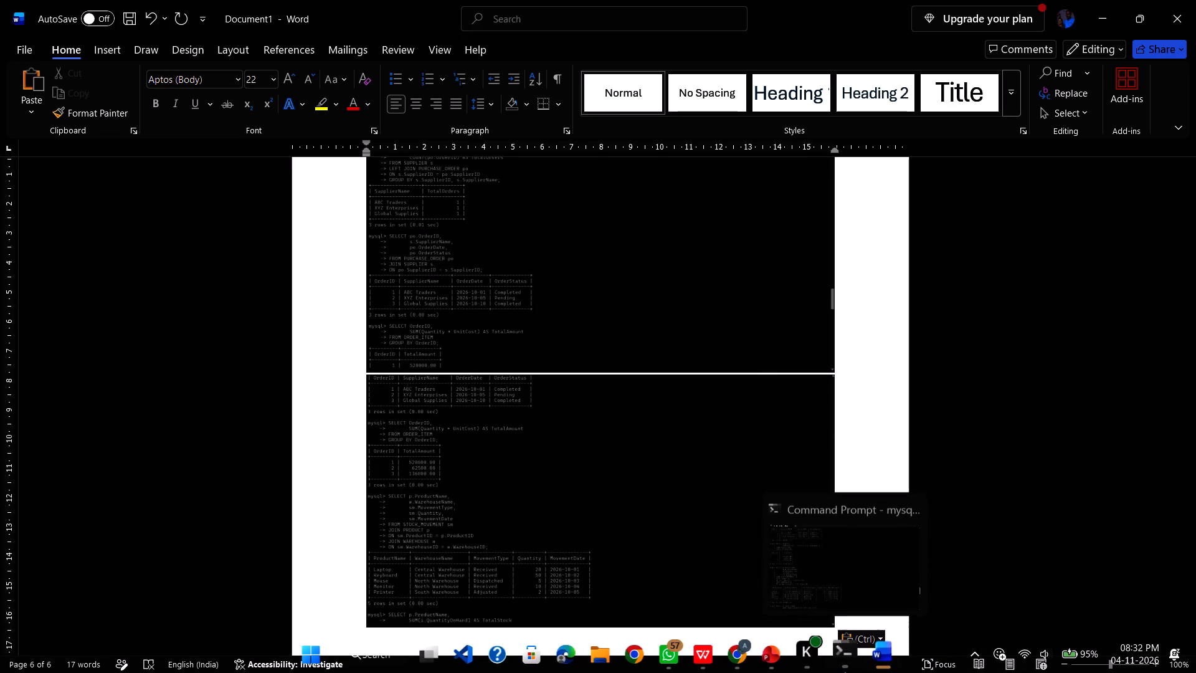
# In the Command Prompt, copy a screen snip from the STOCK_MOVEMENT join's result table through the Monitor row of the SELECT * FROM PRODUCT output.
pyautogui.click(844, 671)
pyautogui.scroll(-2, 565, 429)
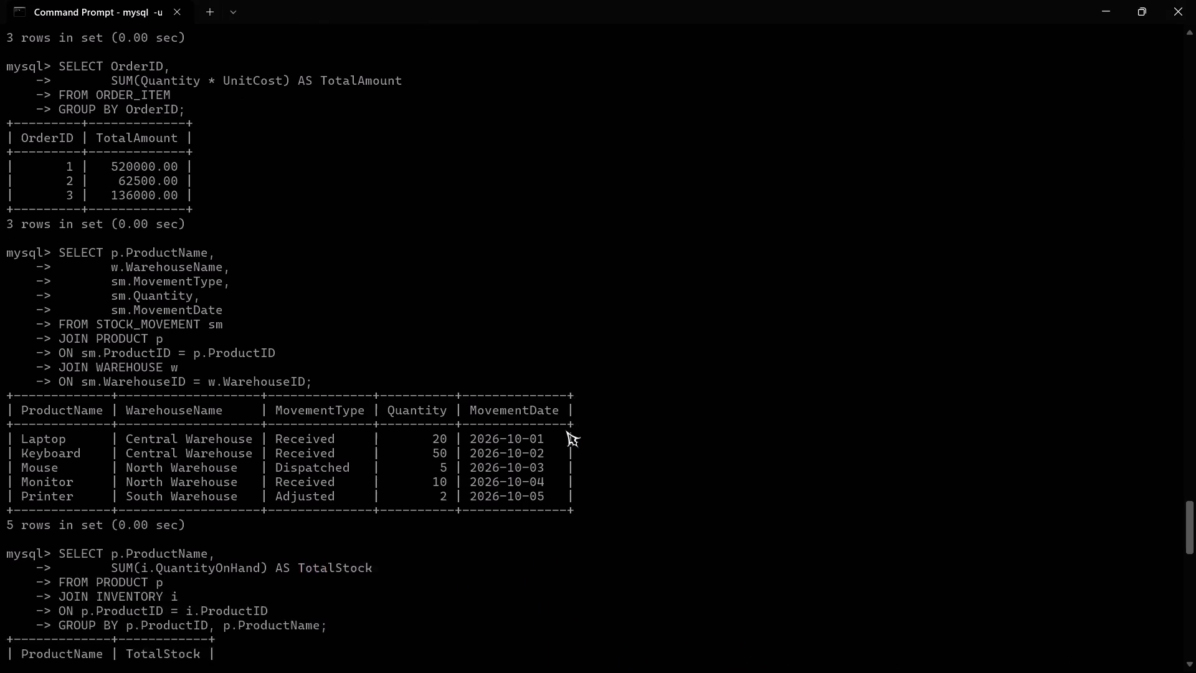
pyautogui.scroll(-3, 565, 429)
pyautogui.scroll(2, 565, 429)
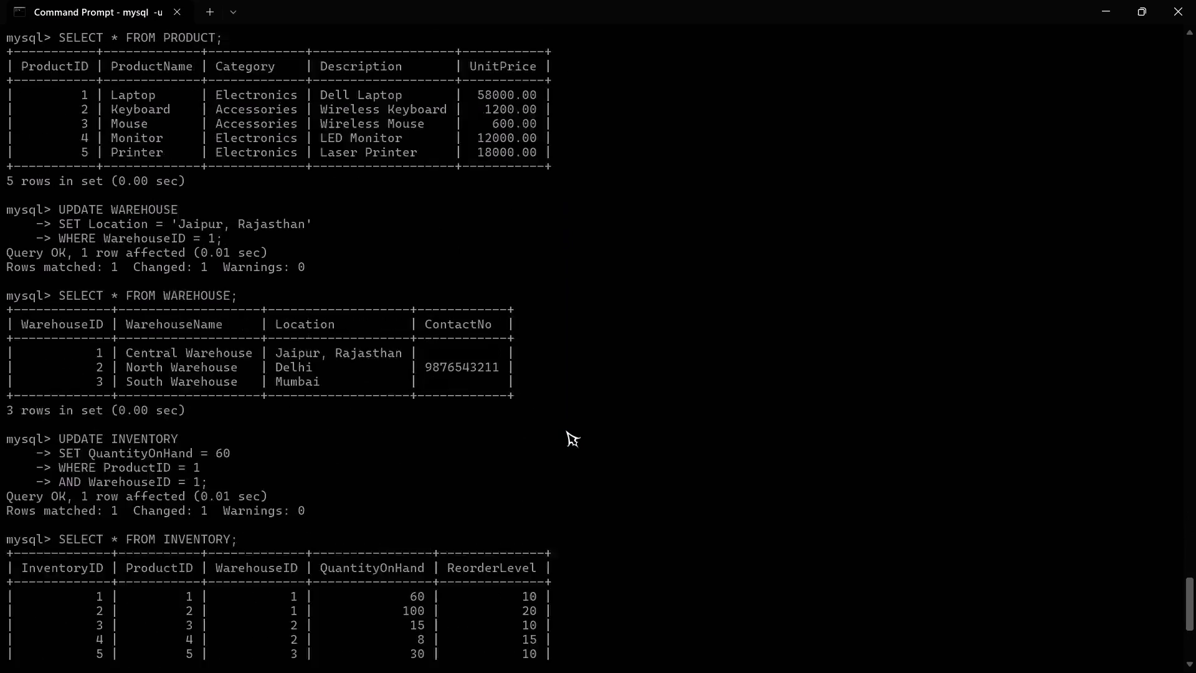
pyautogui.scroll(2, 565, 429)
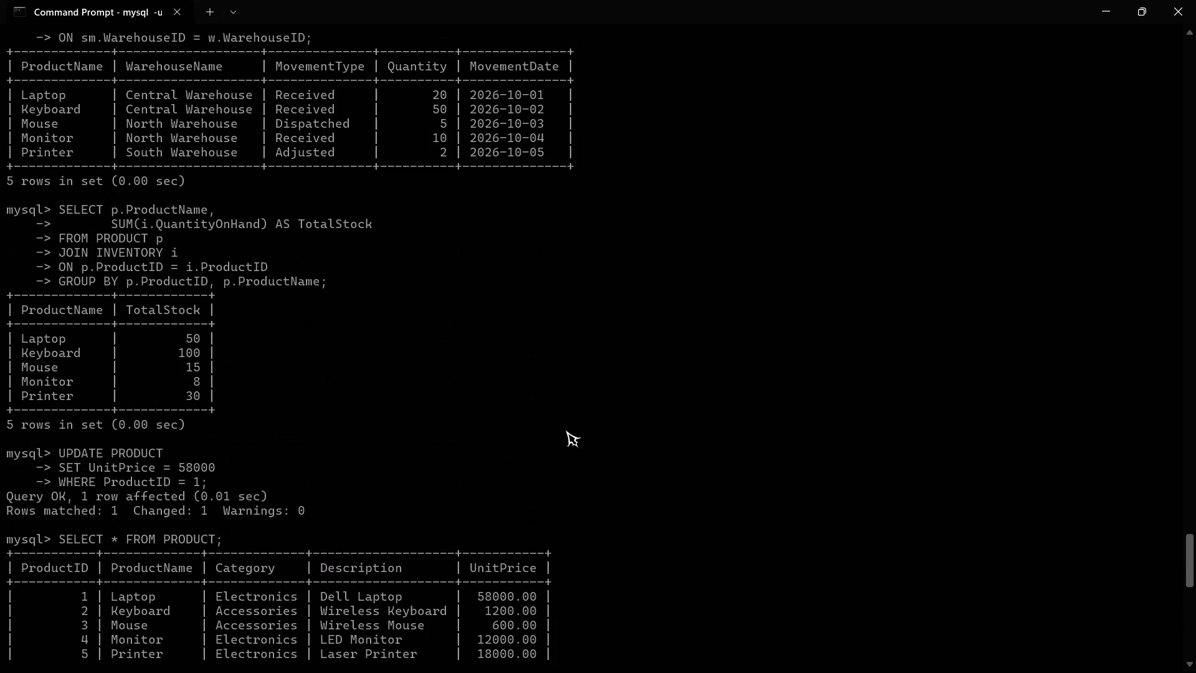
pyautogui.press('Print')
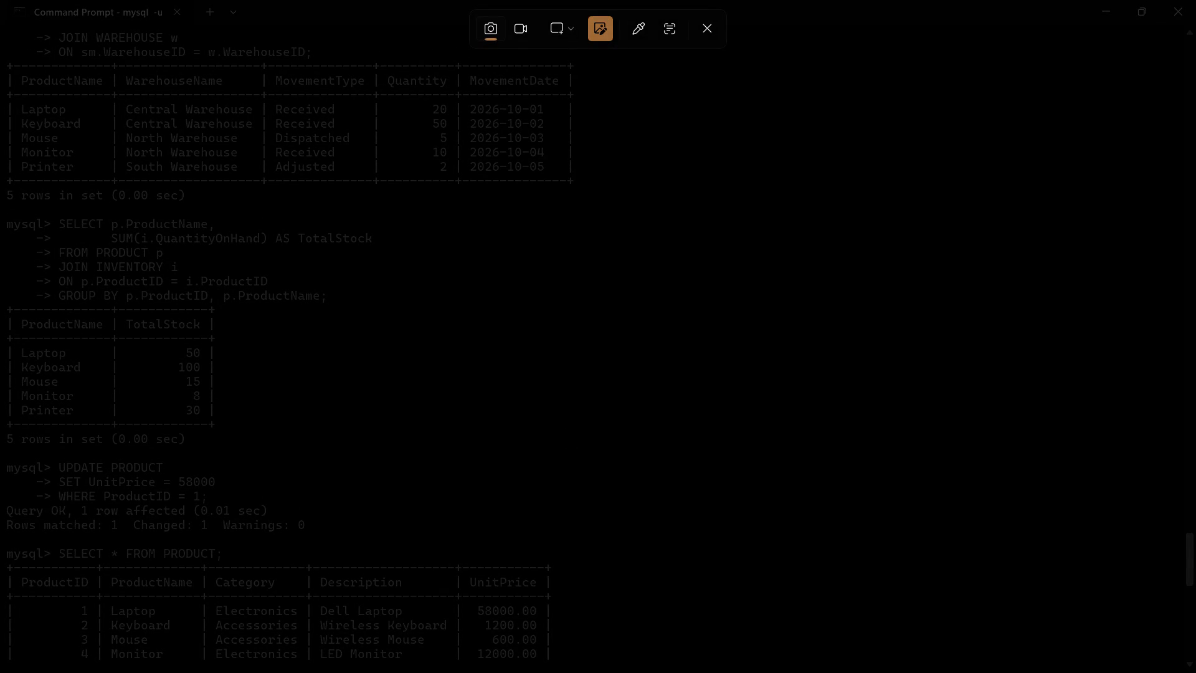
pyautogui.moveTo(0, 57); pyautogui.dragTo(1195, 672)
pyautogui.hotkey('ctrl', 'c')
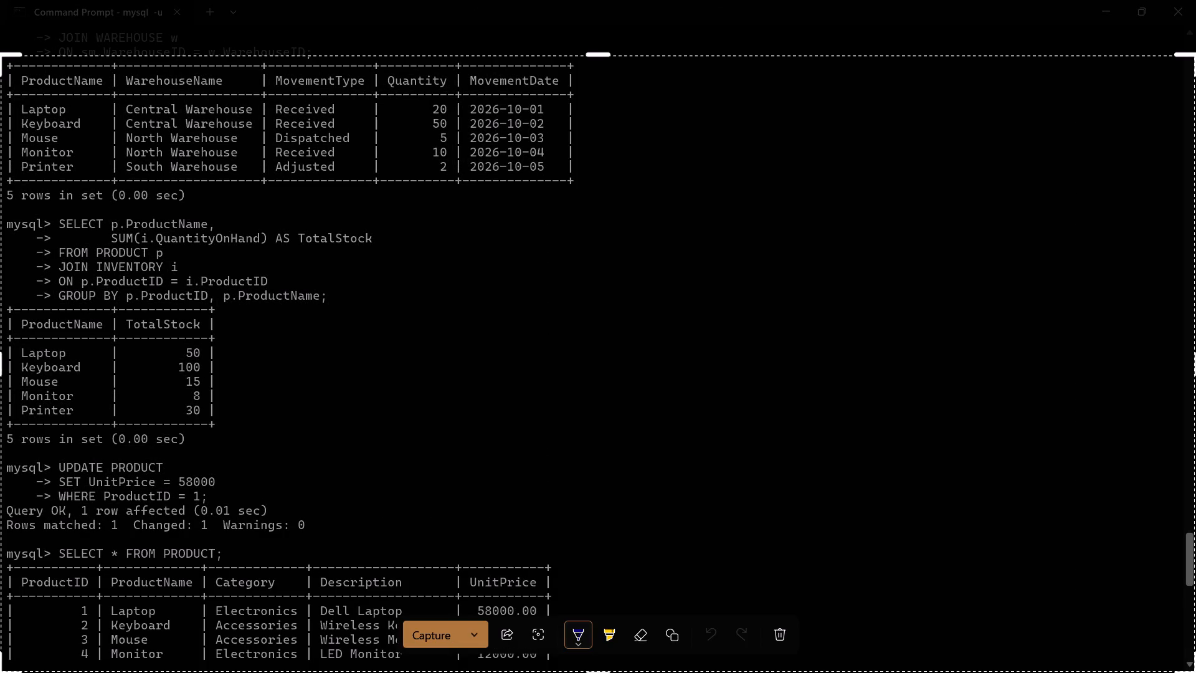
# Paste the TotalStock and PRODUCT update snip into the Word report directly below the STOCK_MOVEMENT join screenshot.
pyautogui.click(879, 657)
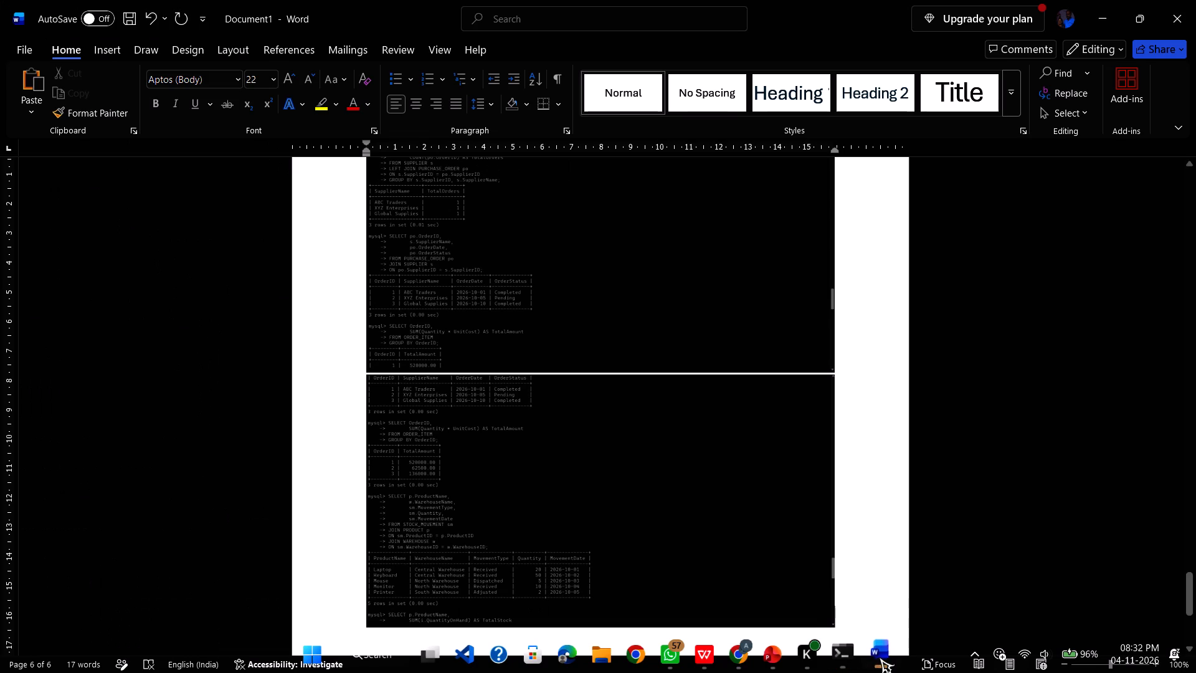
pyautogui.click(877, 606)
pyautogui.hotkey('ctrl', 'v')
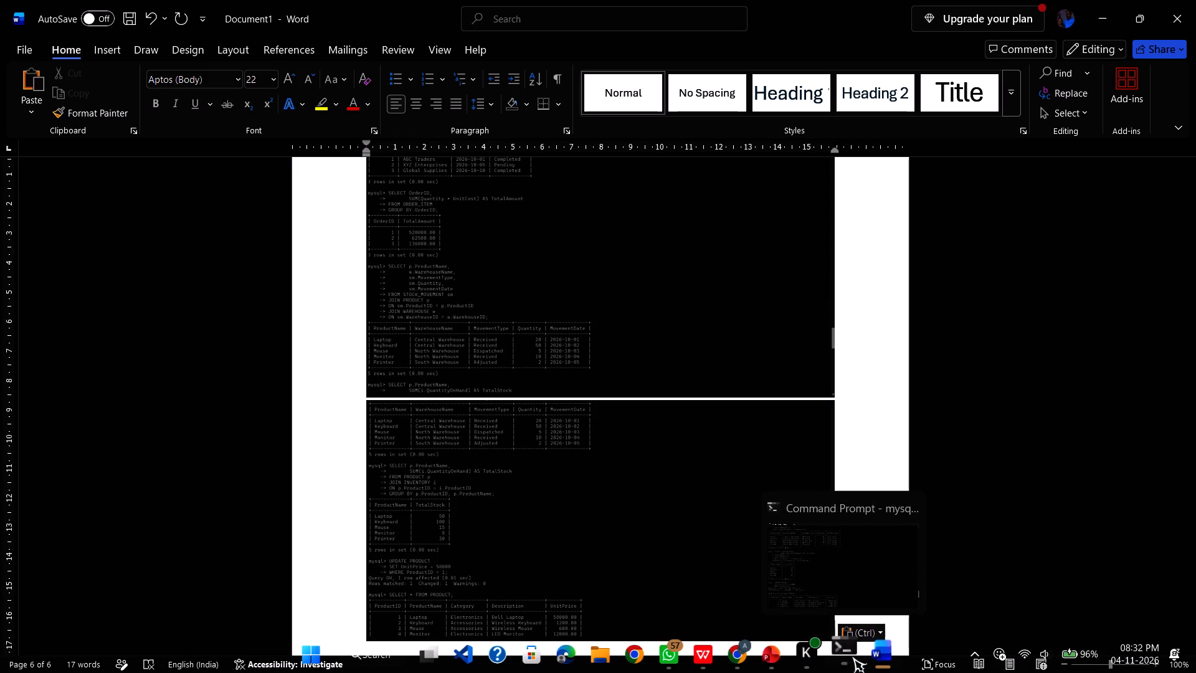
# Copy a snip of the full Command Prompt window showing the end of the session, with the WAREHOUSE table and the INVENTORY update and table.
pyautogui.click(853, 652)
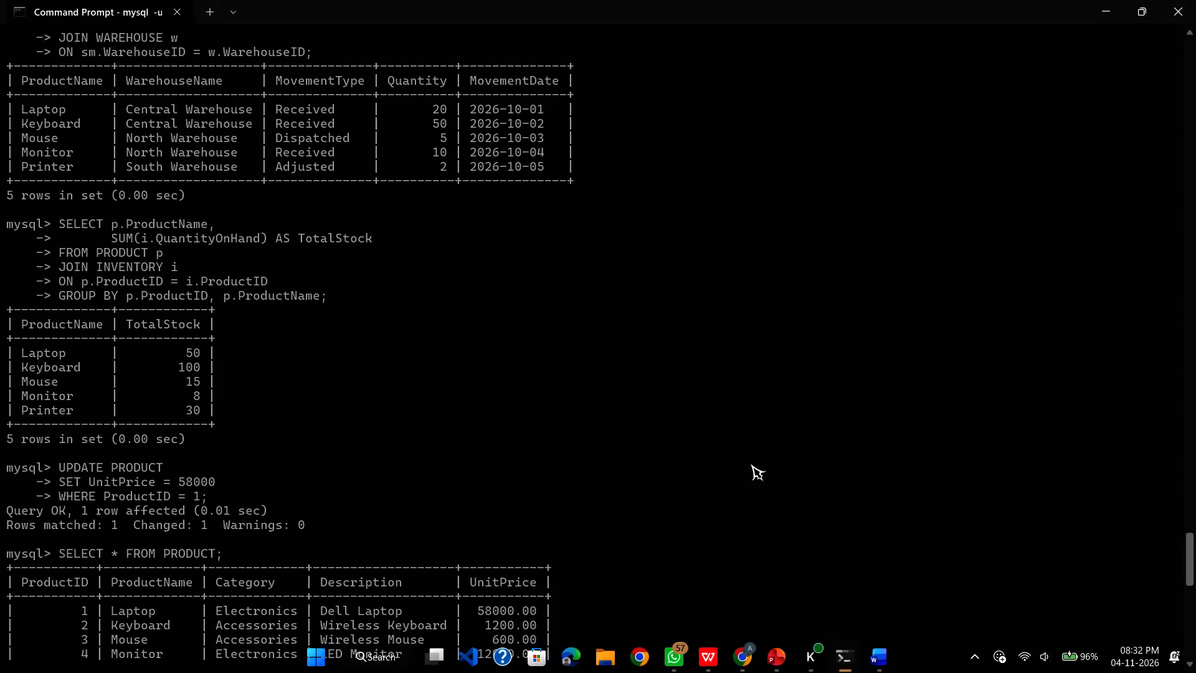
pyautogui.scroll(-3, 750, 463)
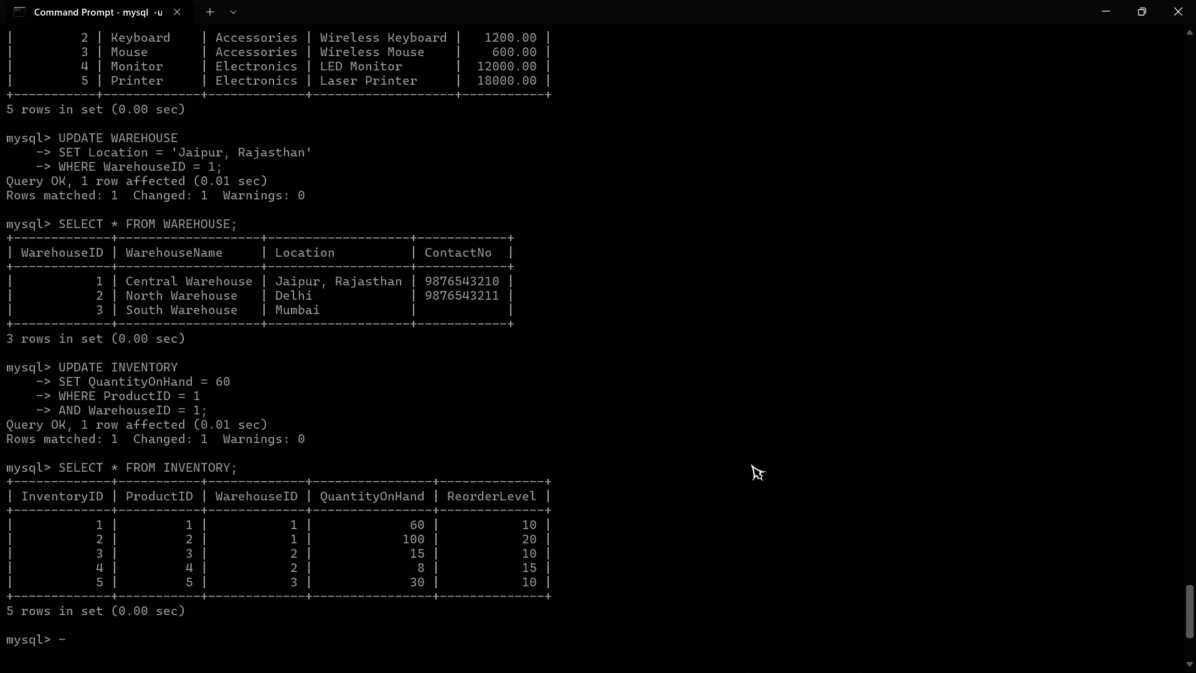
pyautogui.scroll(-2, 750, 463)
pyautogui.press('Print')
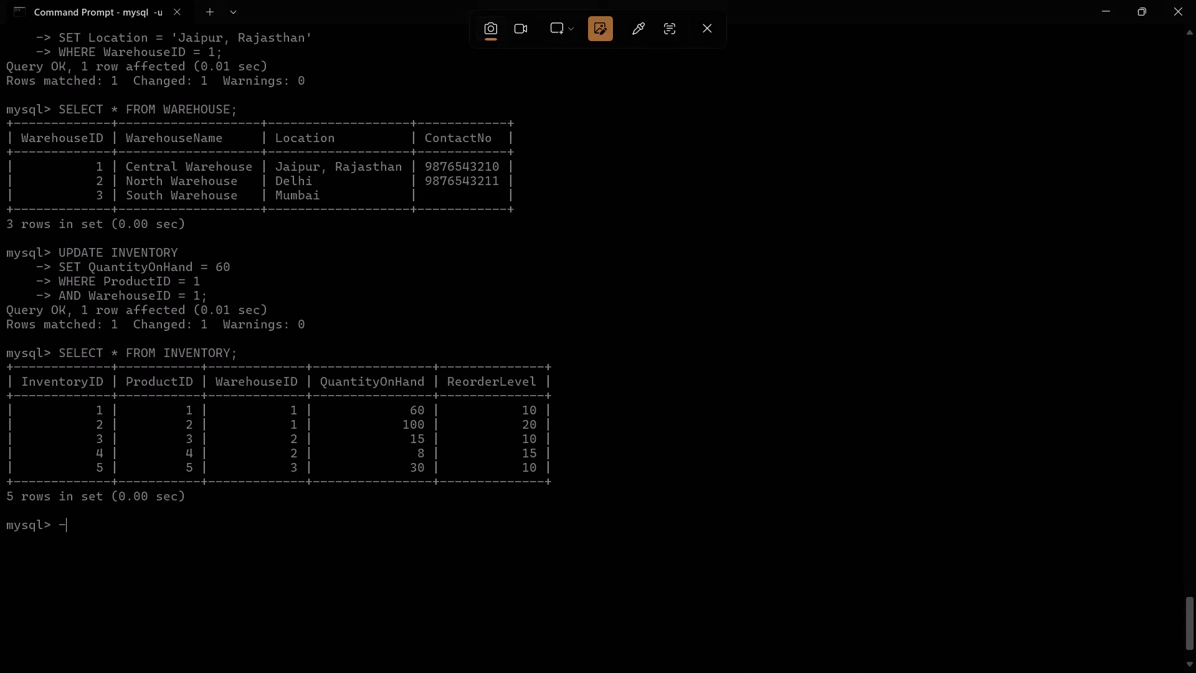
pyautogui.moveTo(0, 0); pyautogui.dragTo(1195, 672)
pyautogui.hotkey('ctrl', 'c')
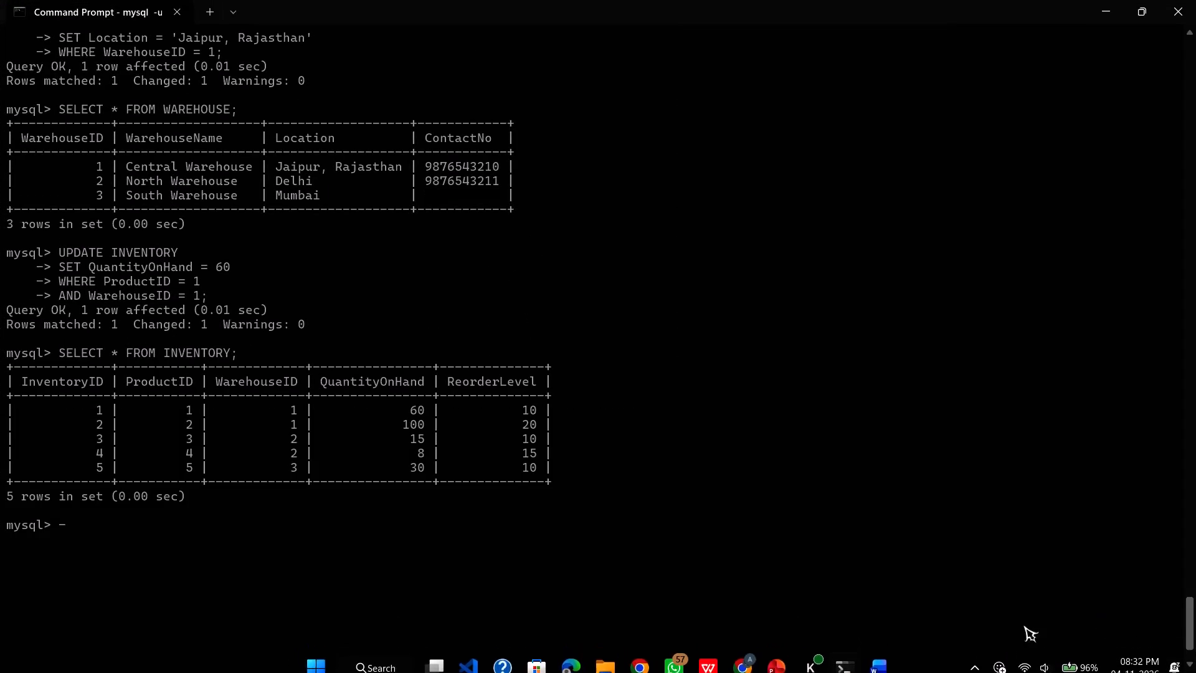
# Paste the final WAREHOUSE and INVENTORY snip into the Word report after the PRODUCT update screenshot.
pyautogui.click(872, 659)
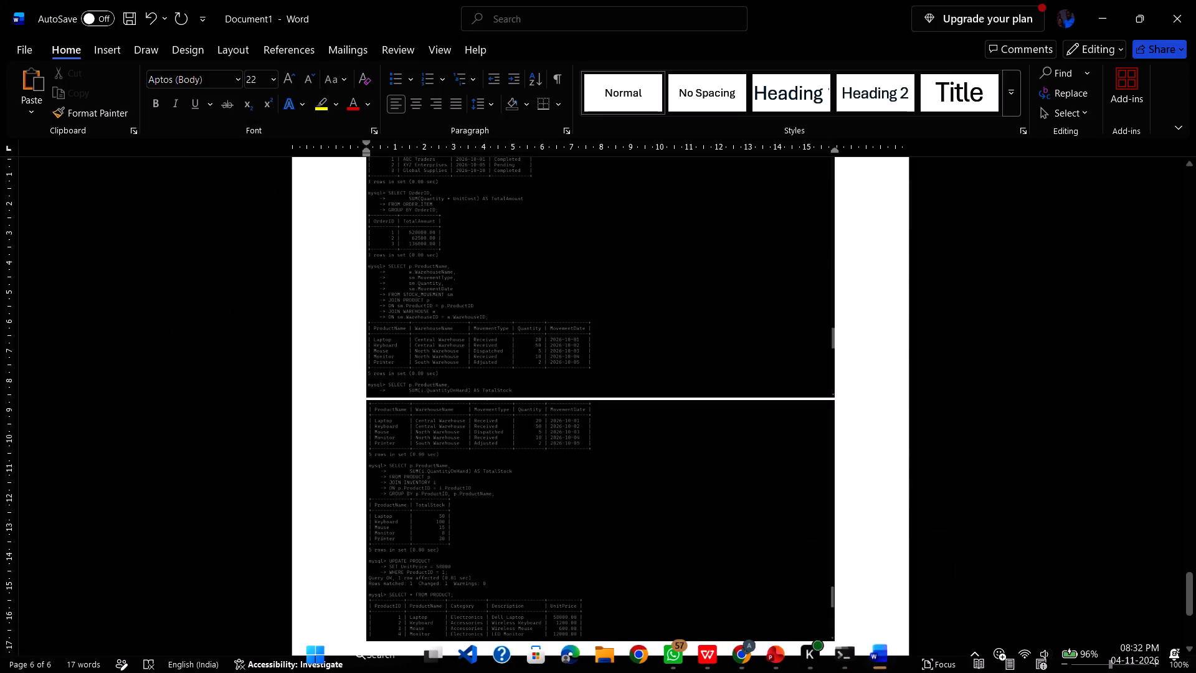
pyautogui.hotkey('ctrl', 'v')
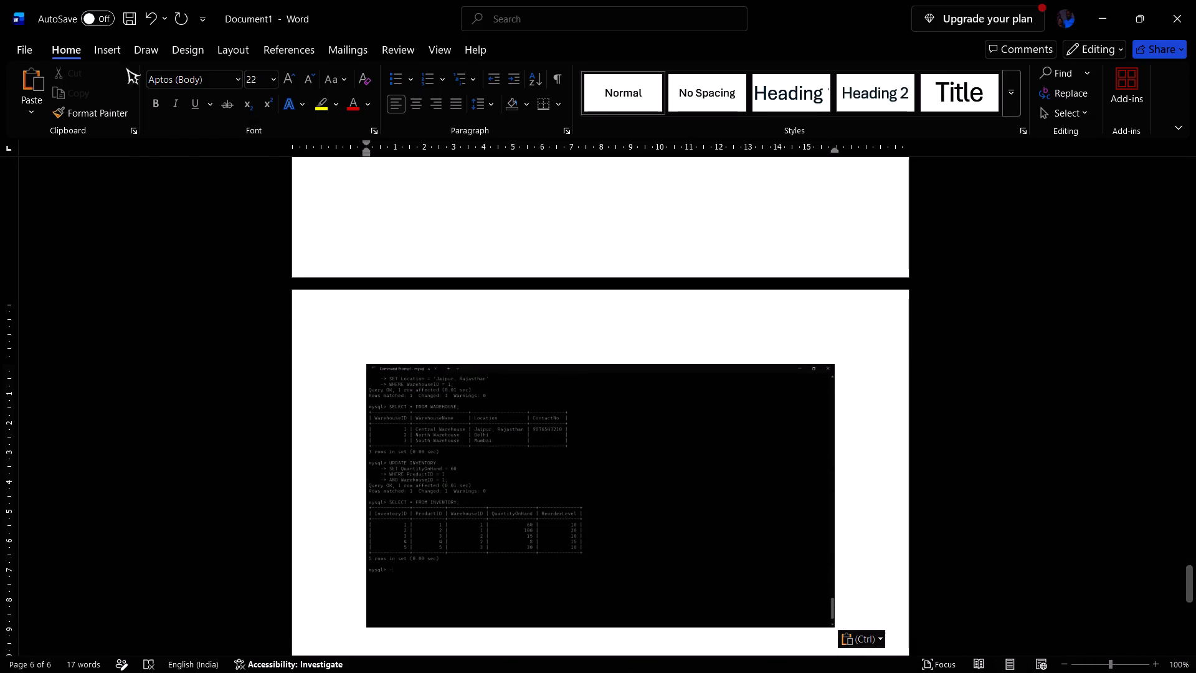
# Save the report to the Desktop as a PDF named Inventory.pdf, with the file set to open after publishing.
pyautogui.click(24, 50)
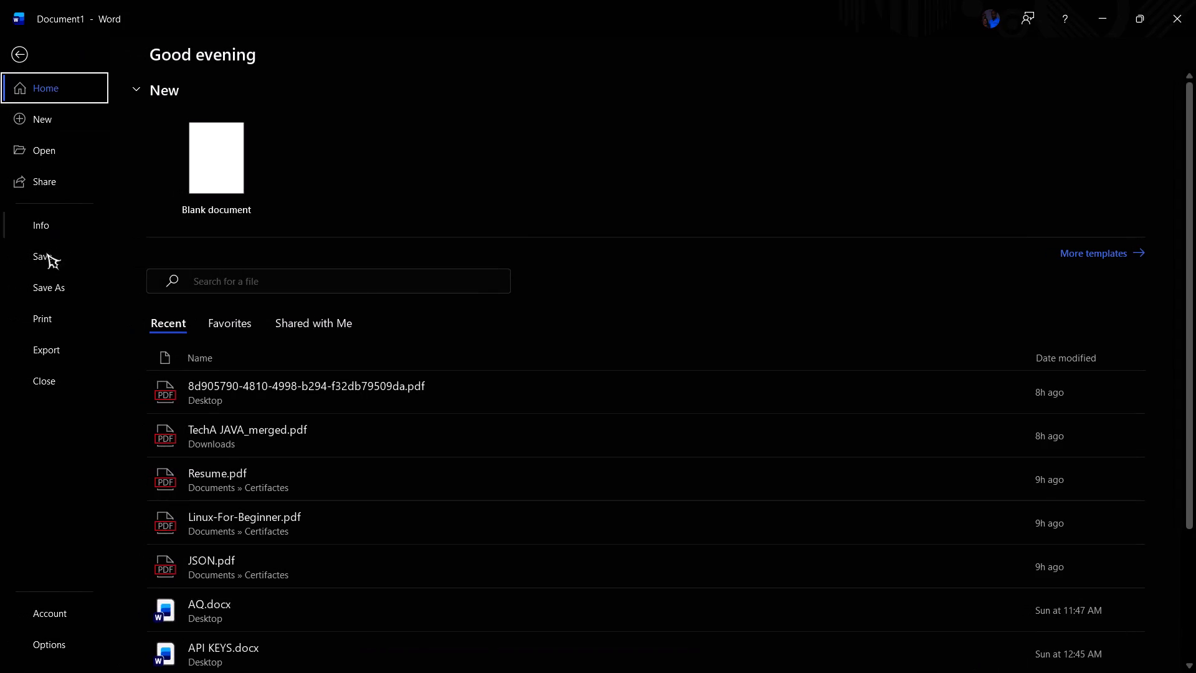
pyautogui.click(46, 282)
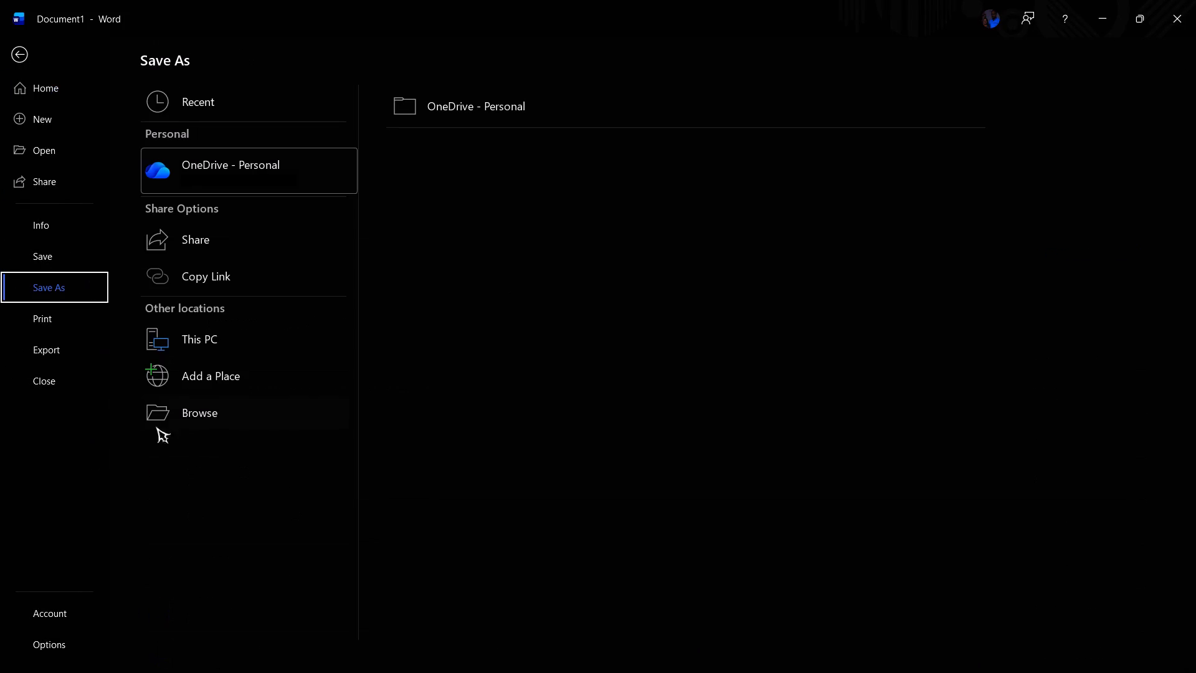
pyautogui.click(172, 422)
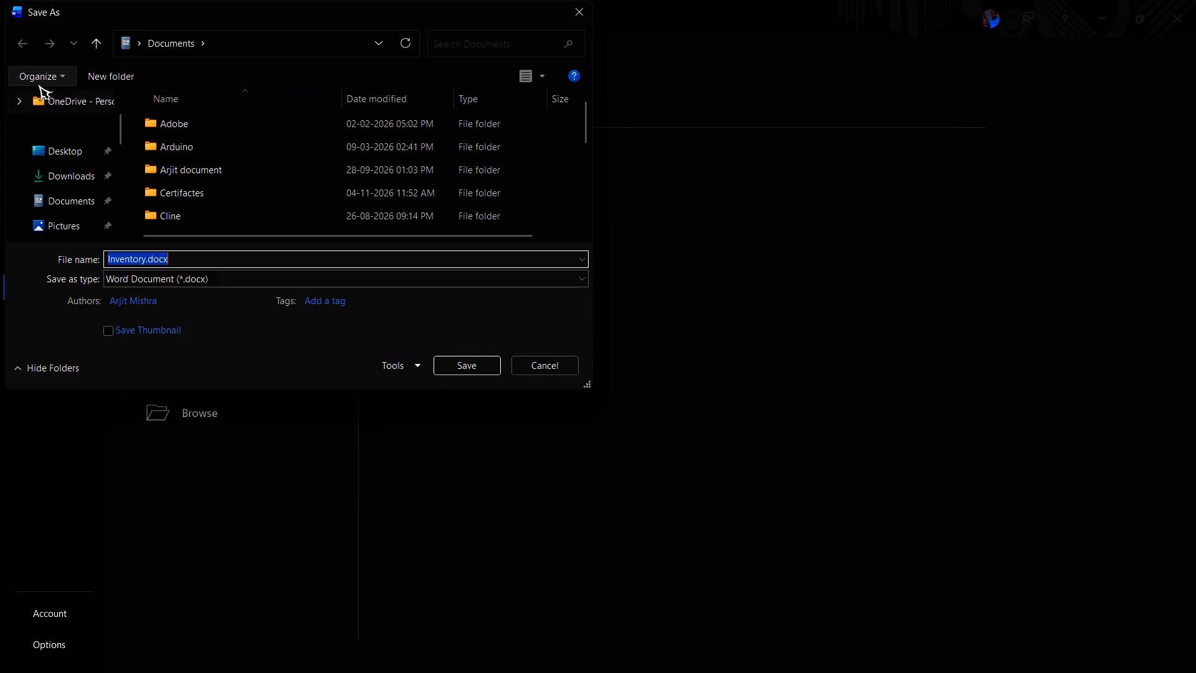
pyautogui.click(39, 161)
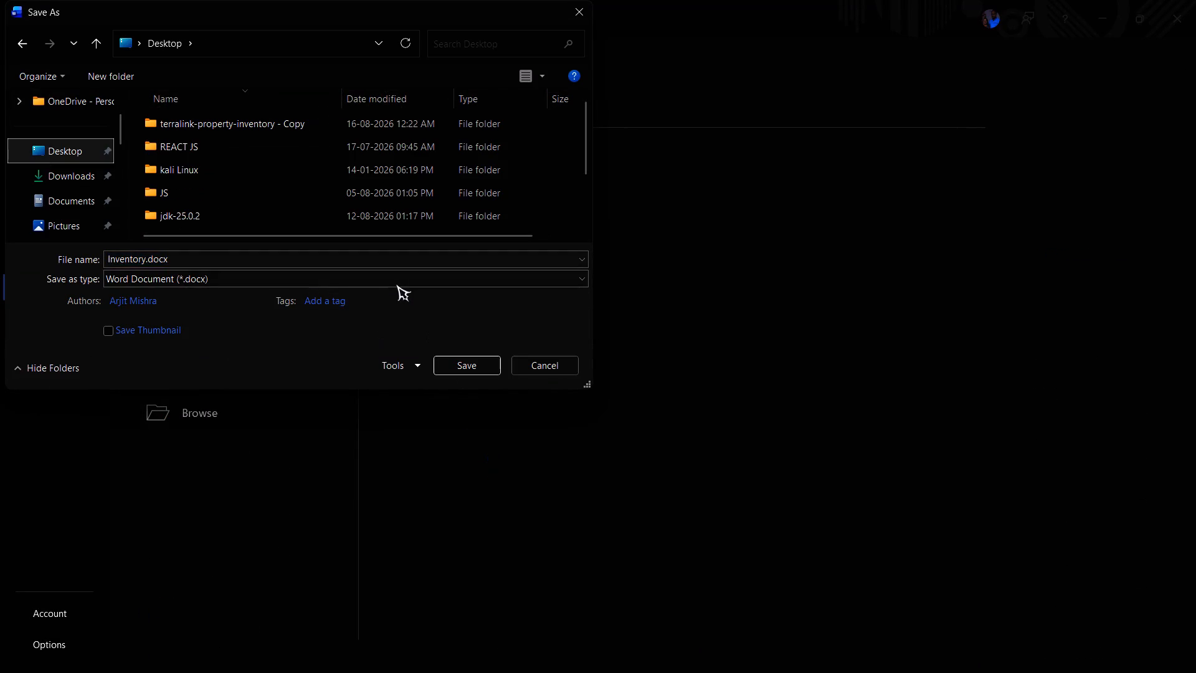
pyautogui.click(395, 283)
pyautogui.click(336, 368)
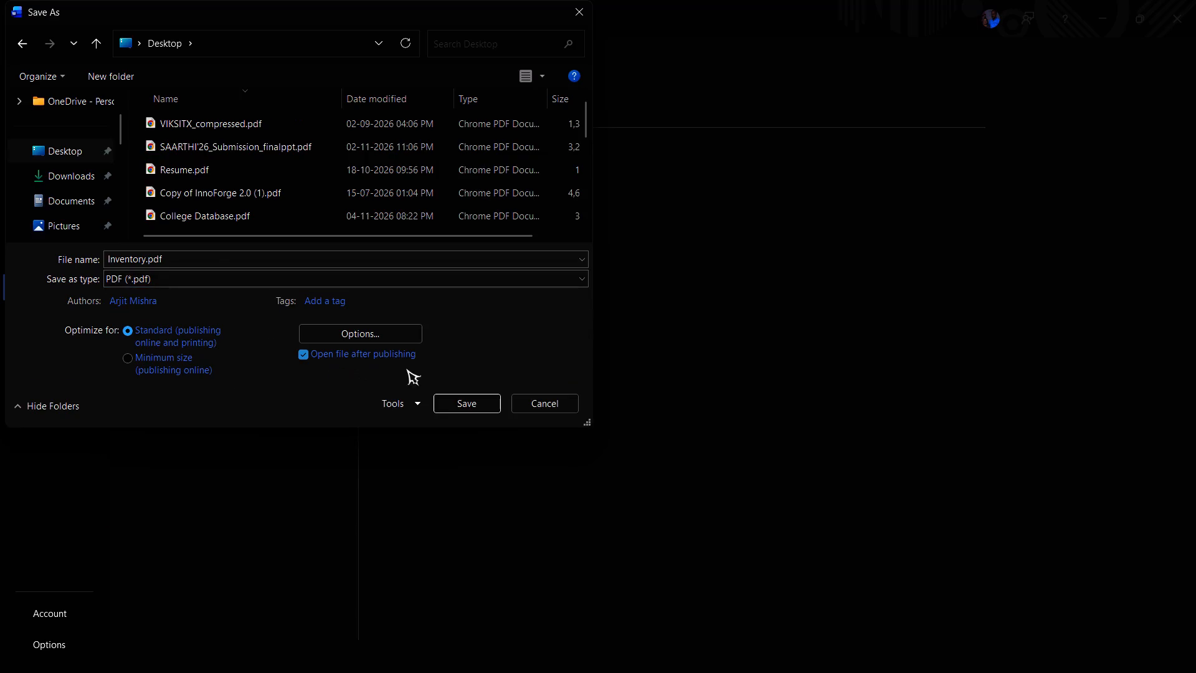
pyautogui.click(442, 403)
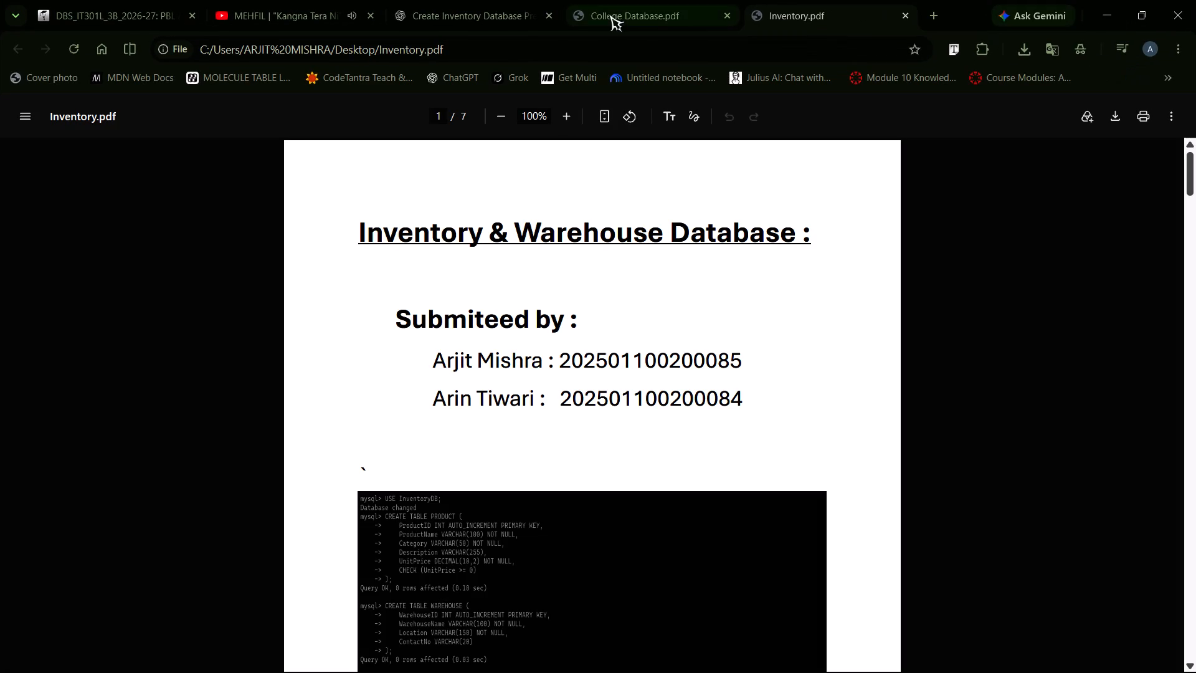
# Review the PBL assessment instructions and submission status on the LMS assignment page in the browser.
pyautogui.click(142, 11)
pyautogui.scroll(1, 411, 453)
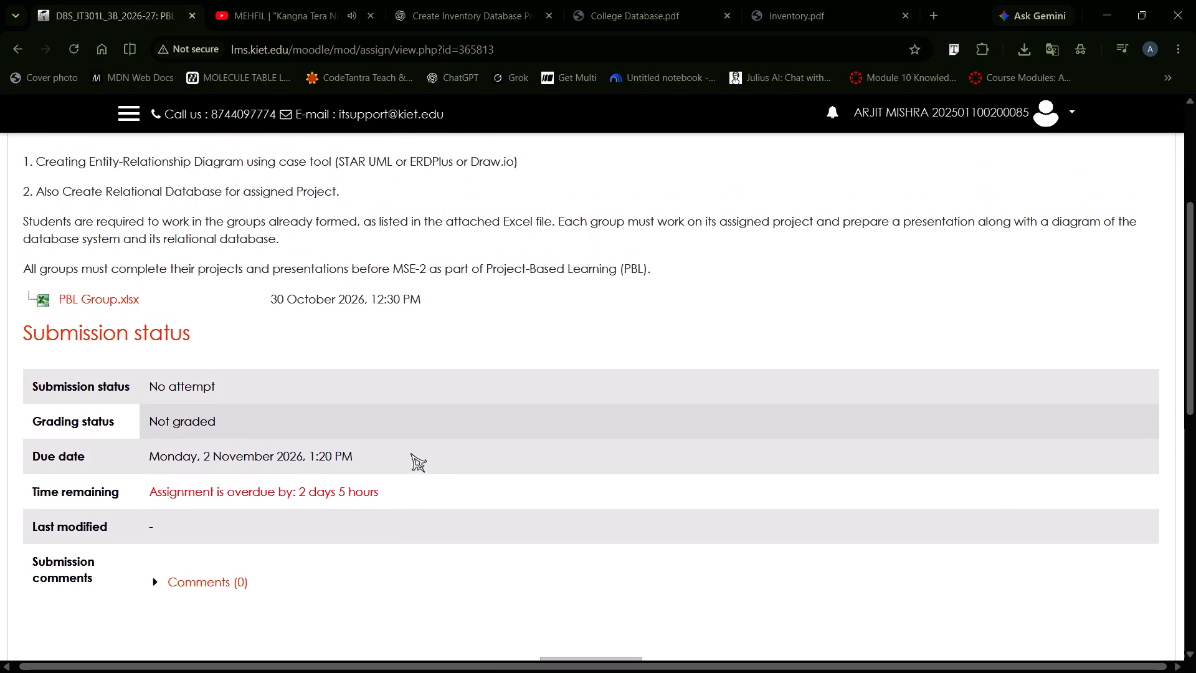
pyautogui.scroll(2, 411, 453)
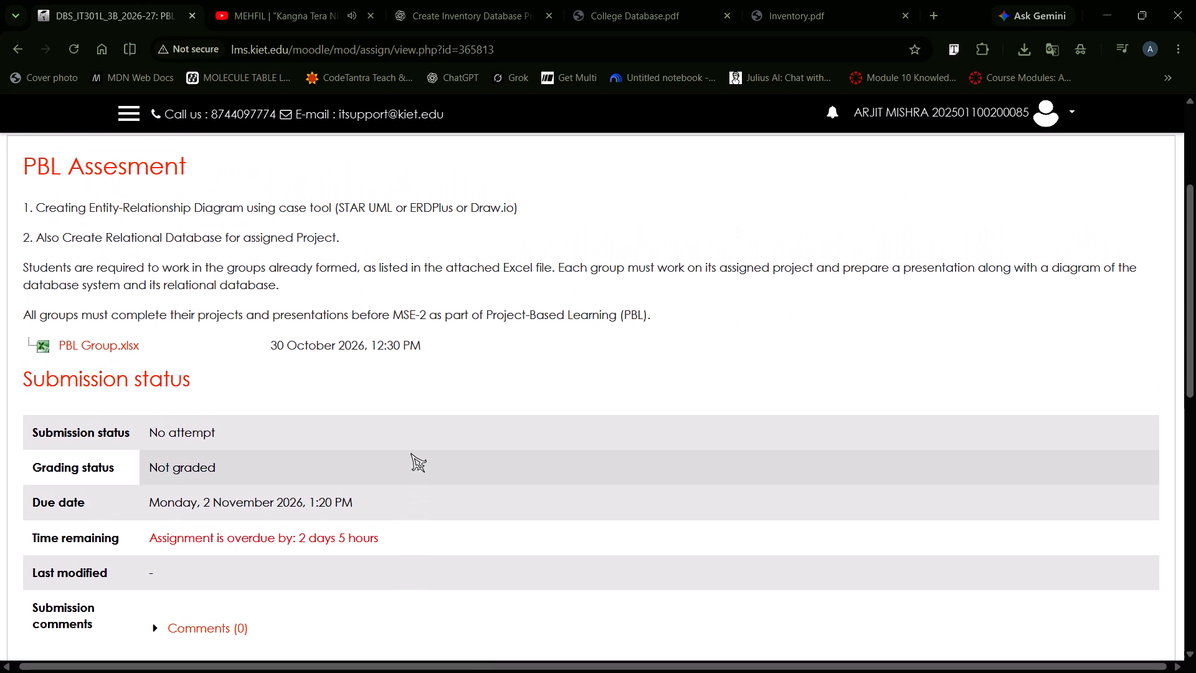
pyautogui.scroll(1, 411, 453)
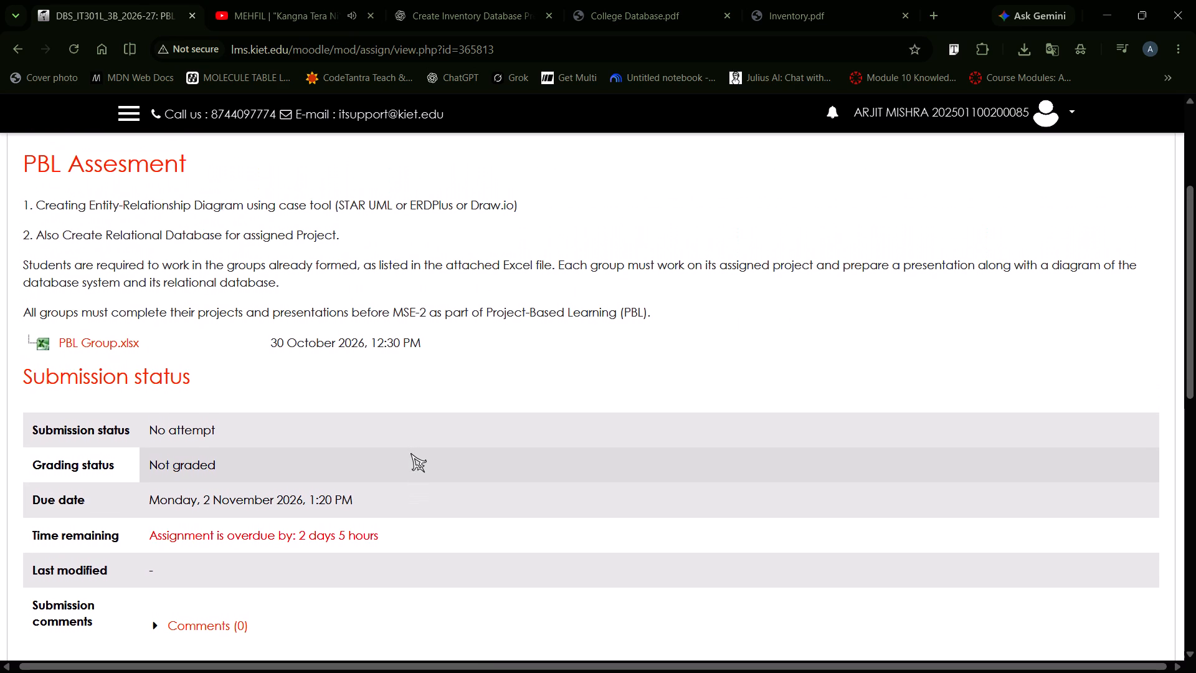
pyautogui.scroll(2, 411, 453)
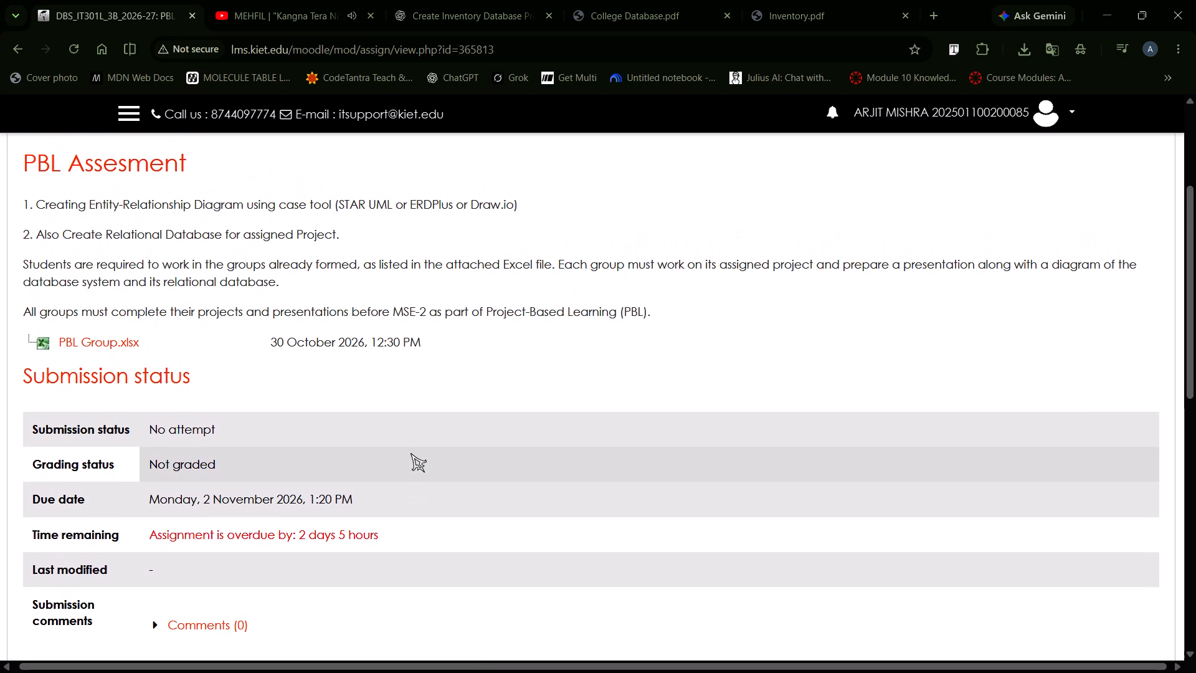
pyautogui.scroll(8, 411, 453)
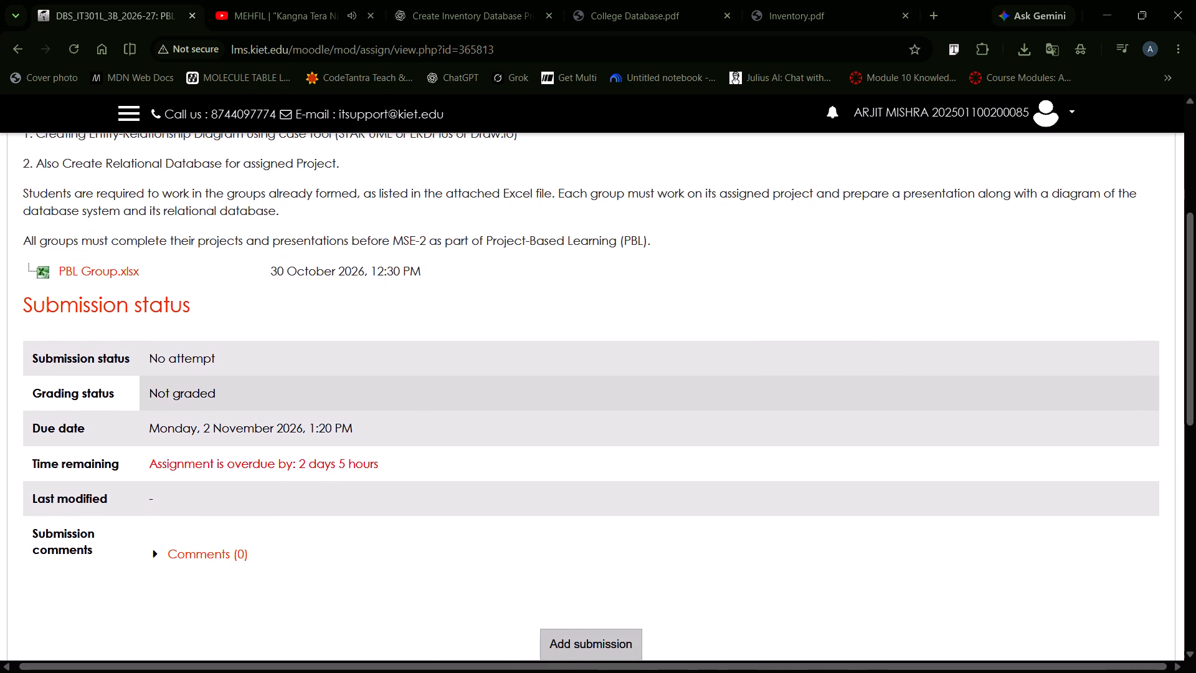
# Go to the YouTube playlist, skip to the next video, close the sponsored Coursera page, and skip the advertisement.
pyautogui.click(241, 2)
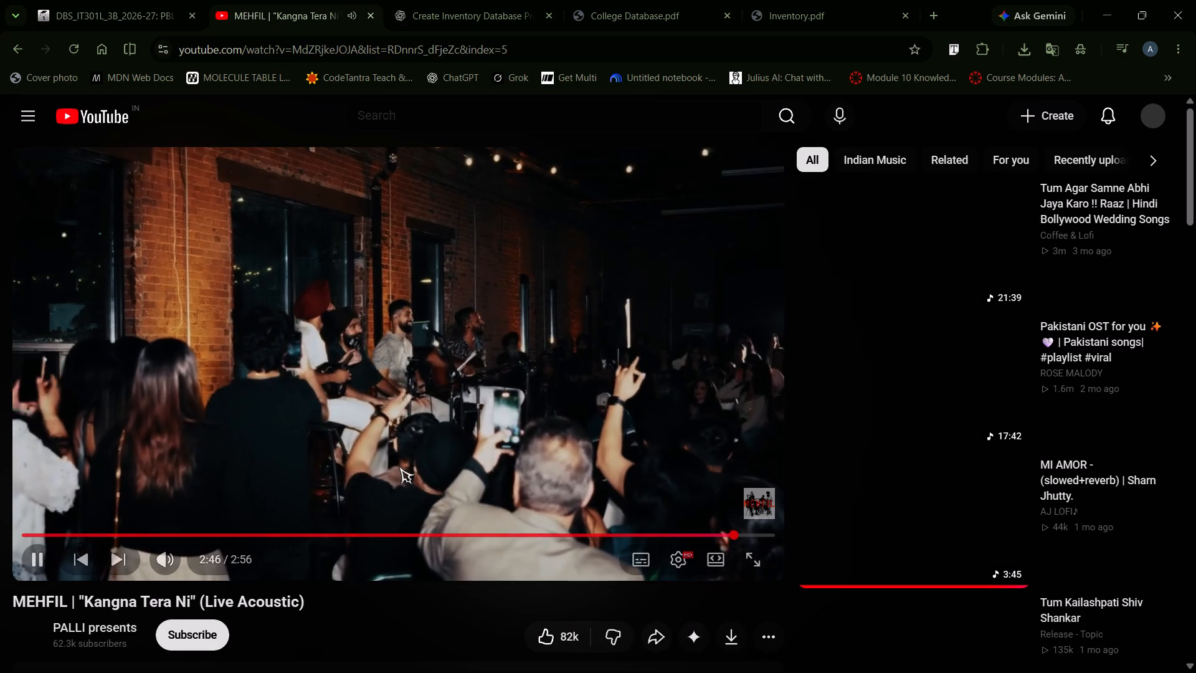
pyautogui.click(106, 554)
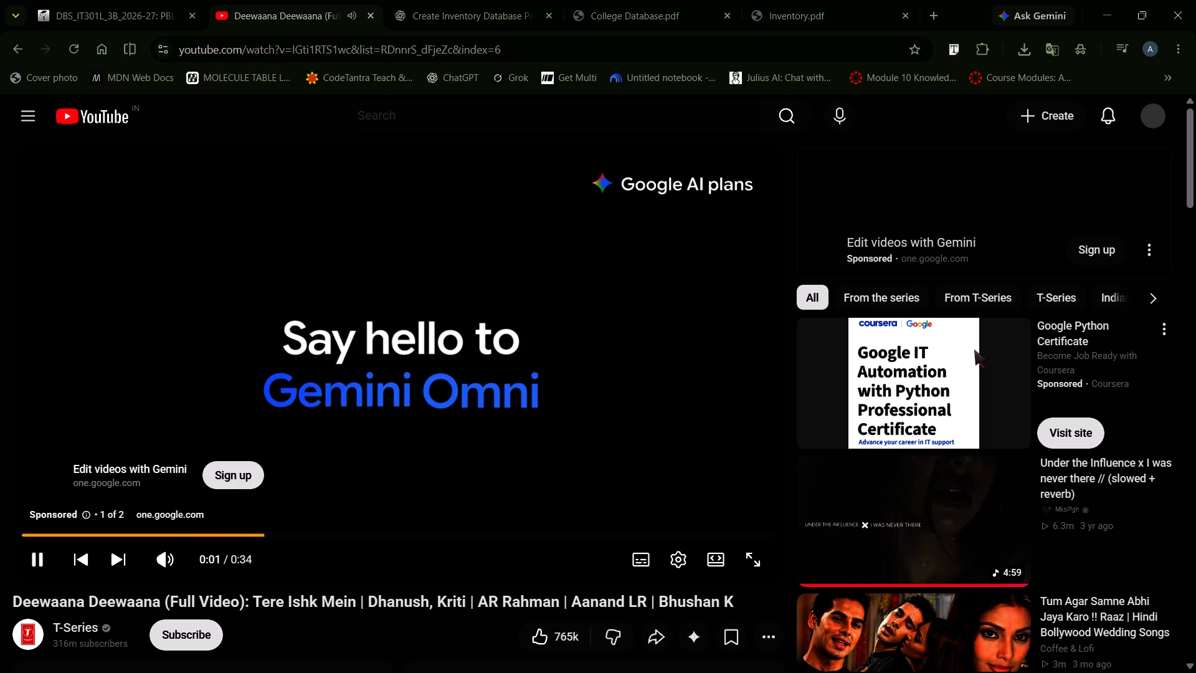
pyautogui.click(974, 350)
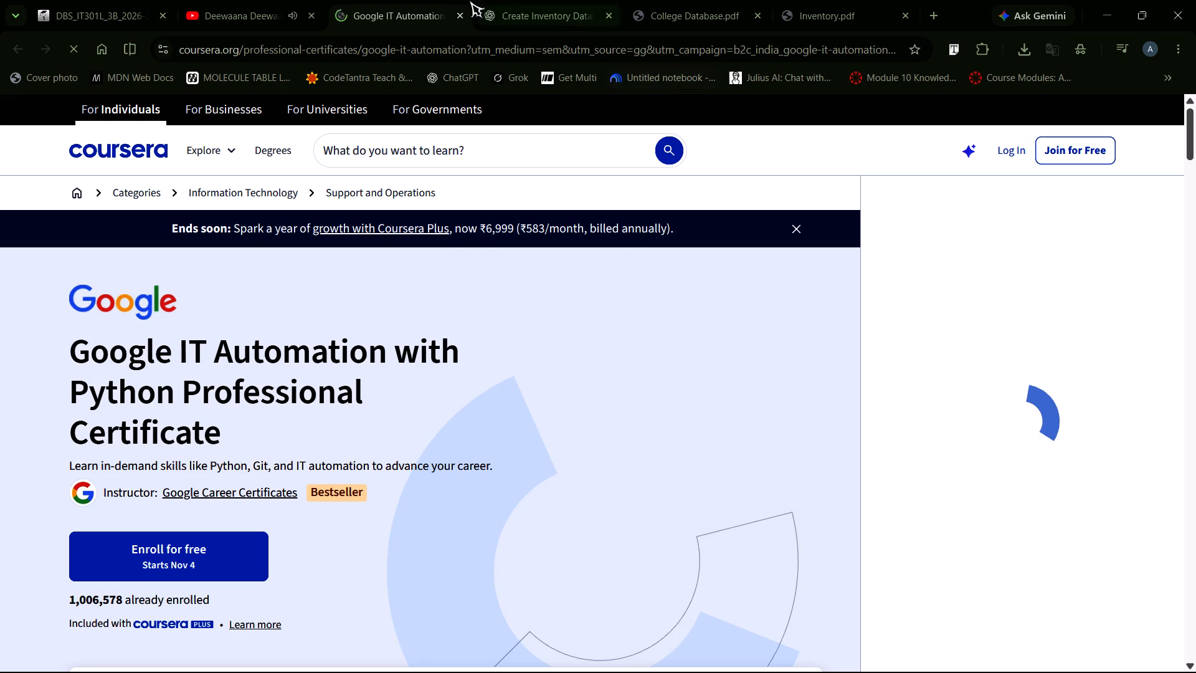
pyautogui.click(459, 13)
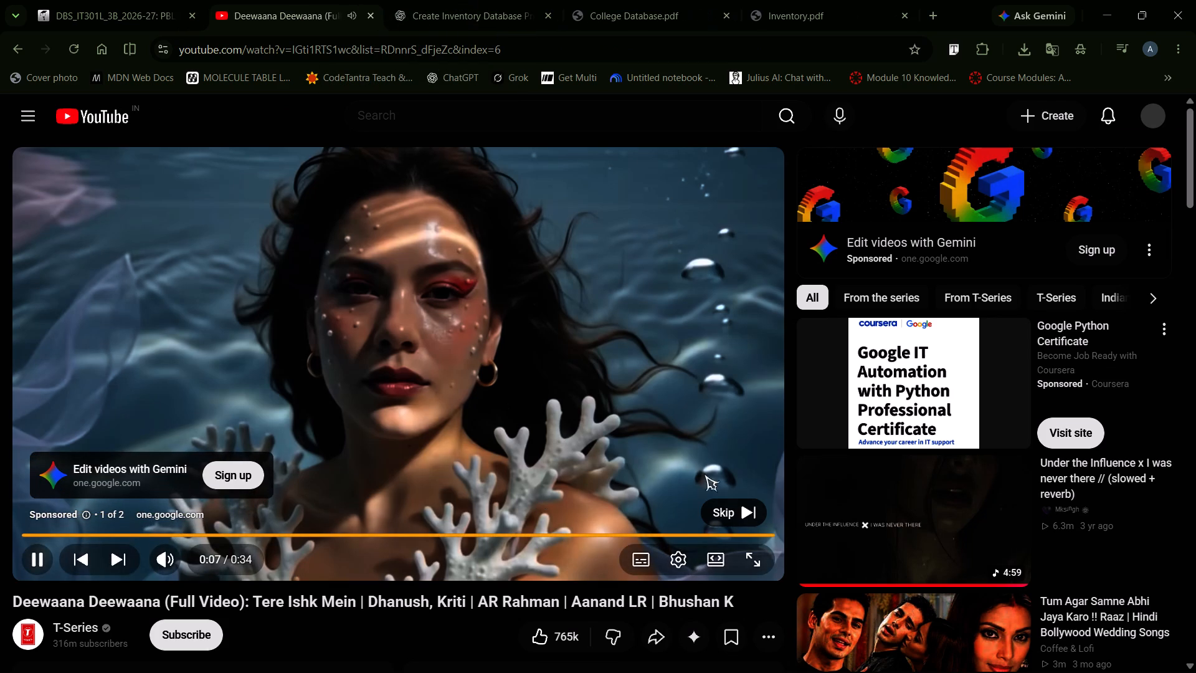